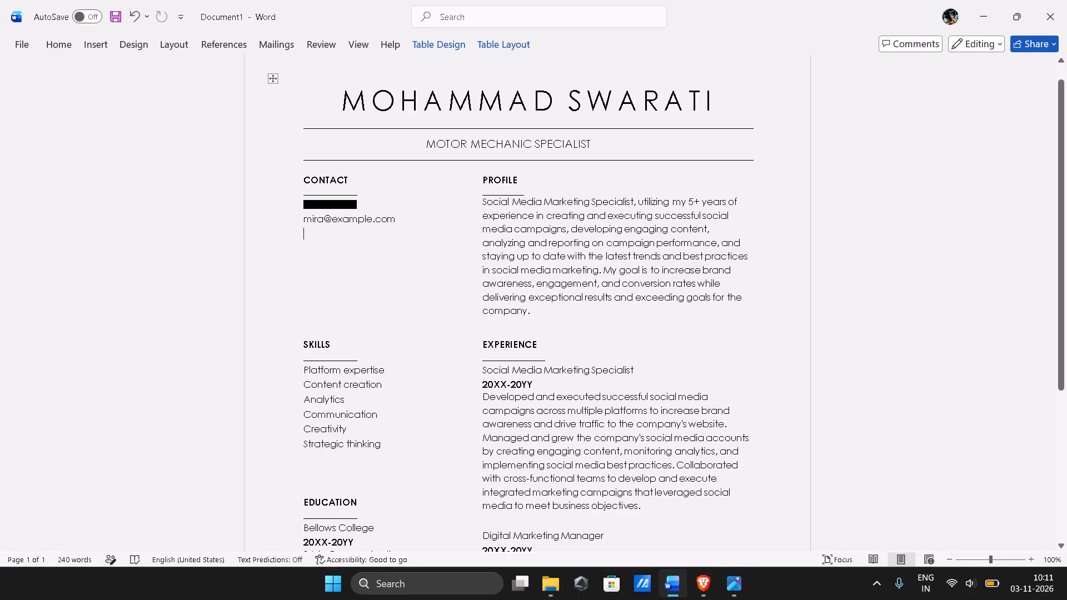
Create a new blank document.
scroll(597, 247, up, 4)
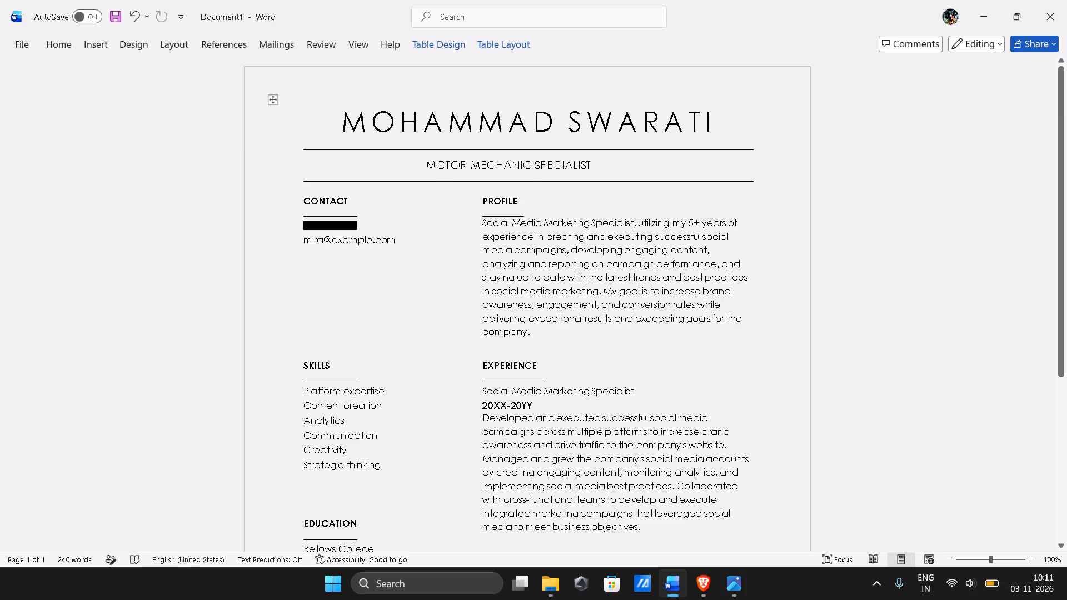
click(15, 41)
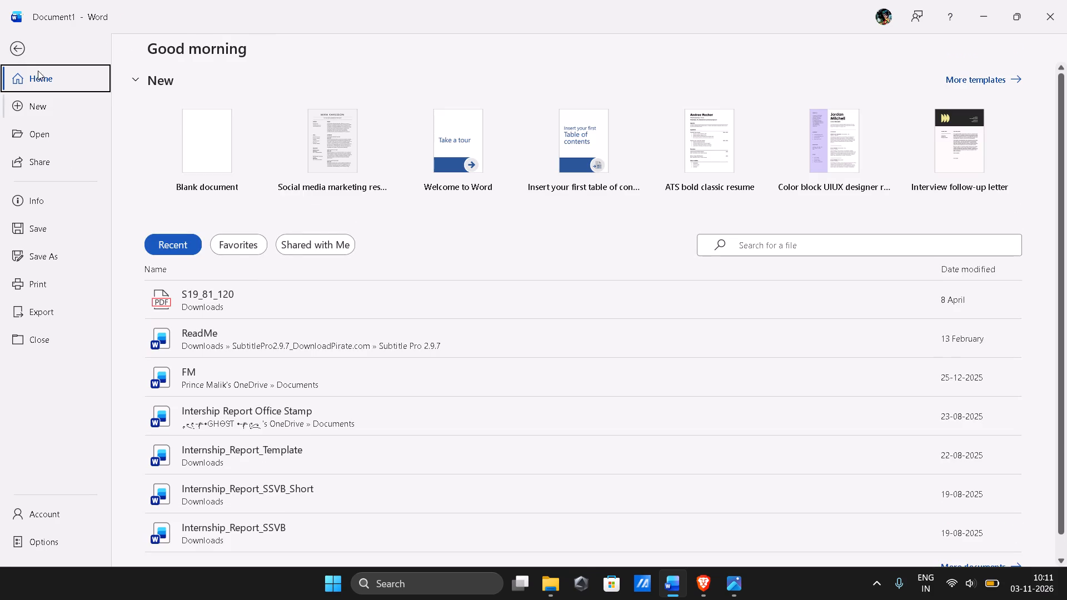
click(187, 138)
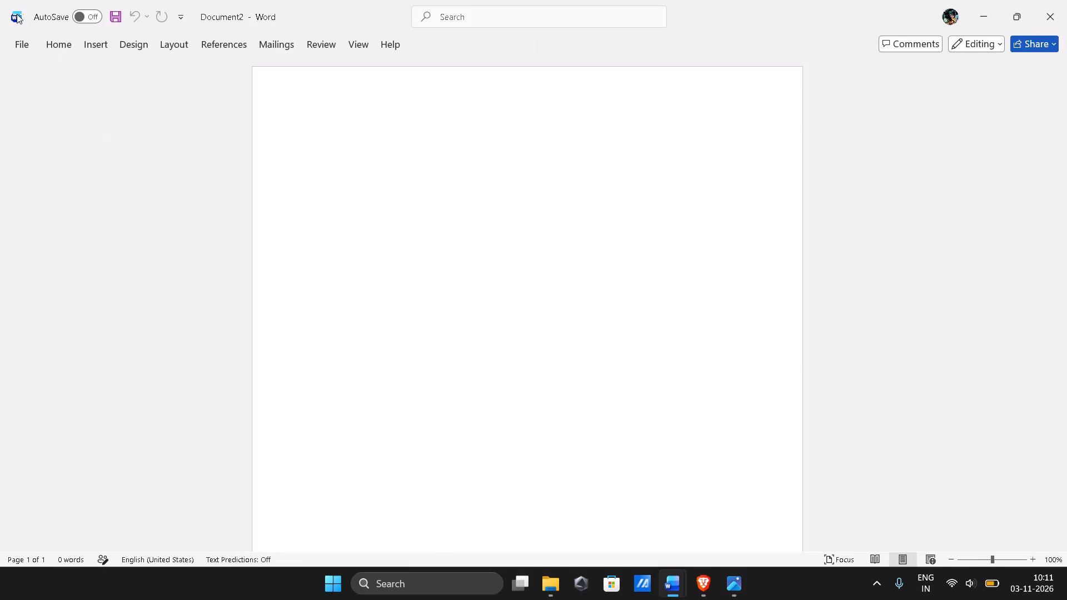
Bring up the online document templates in the Resumes and Cover Letters category.
click(36, 46)
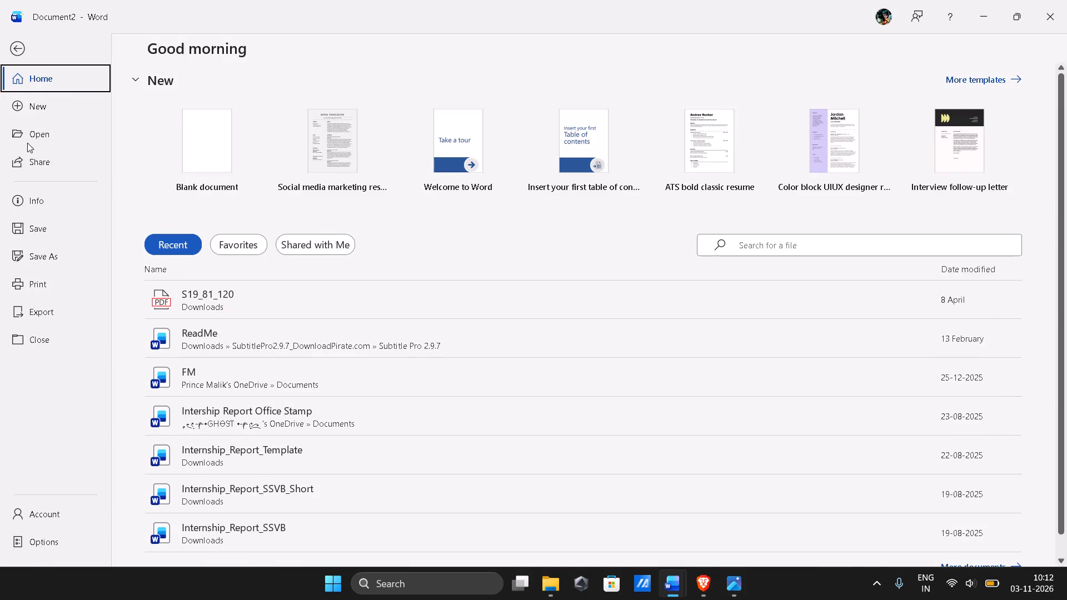
click(32, 106)
scroll(385, 386, down, 1)
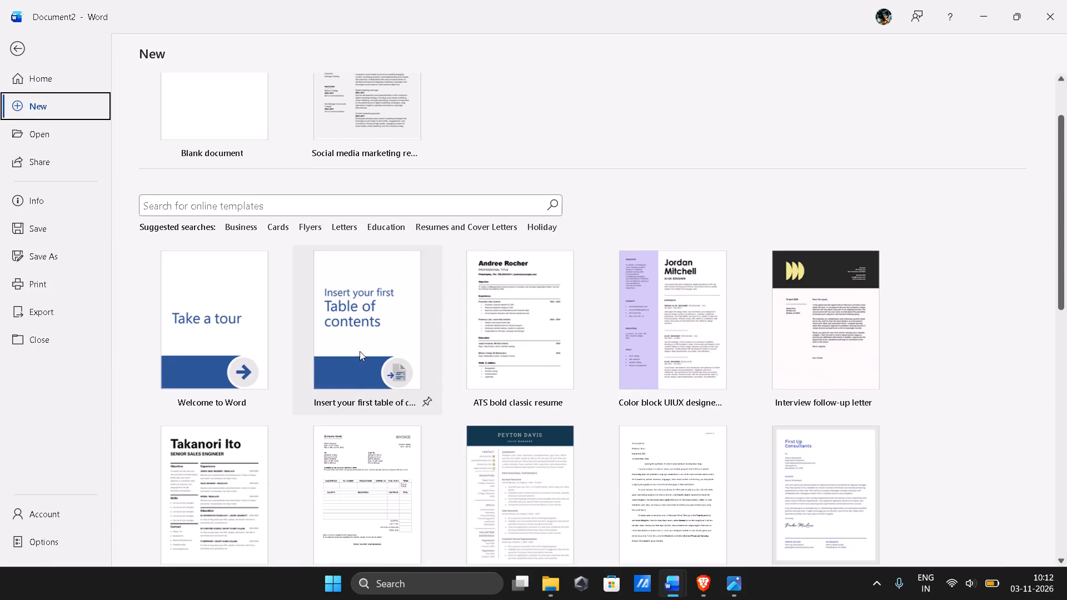
click(443, 223)
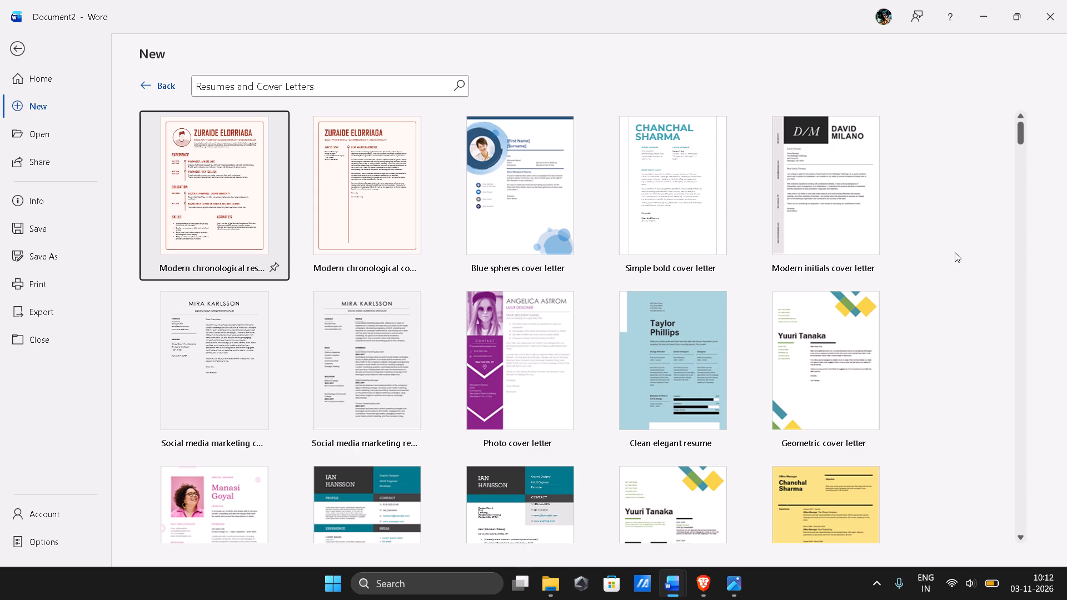
Look through the resume and cover letter templates for a layout that suits a mechanic's resume.
key(ctrl+plus)
drag(1021, 136, 1030, 161)
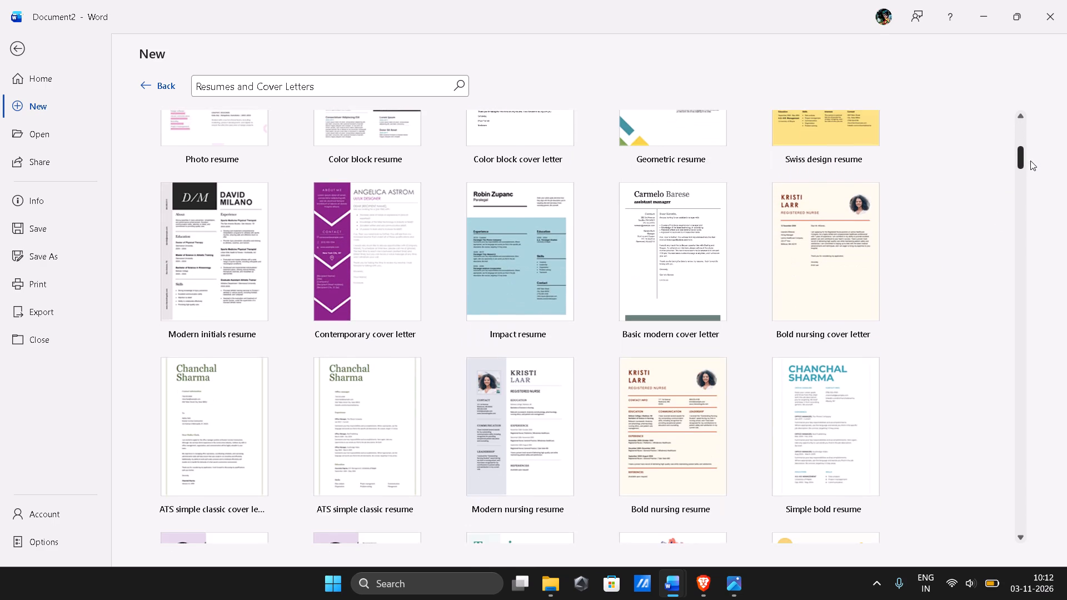
drag(1030, 161, 1045, 142)
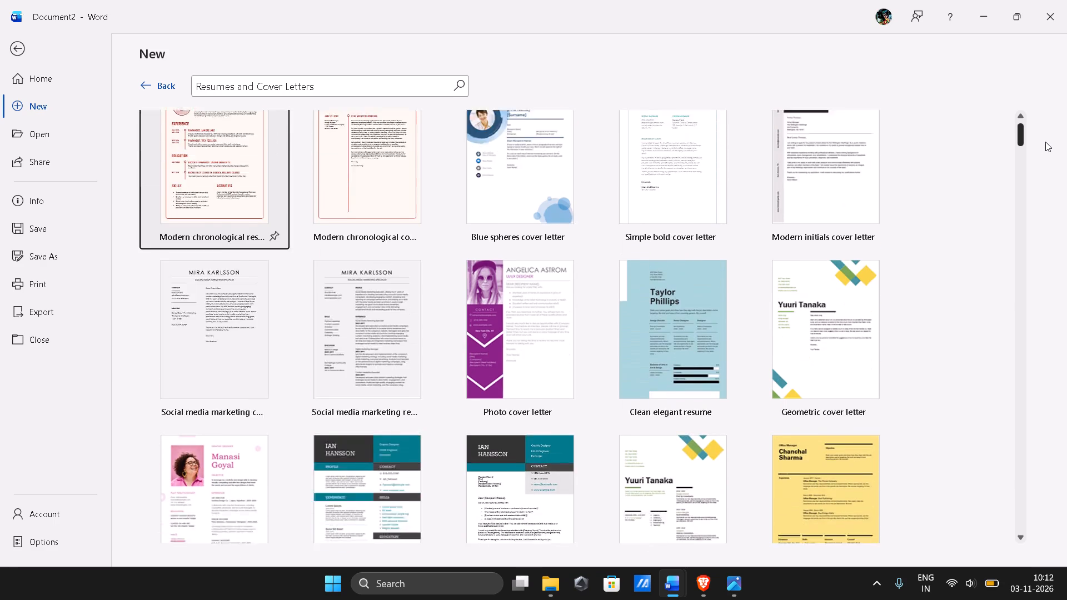
drag(1045, 142, 1046, 144)
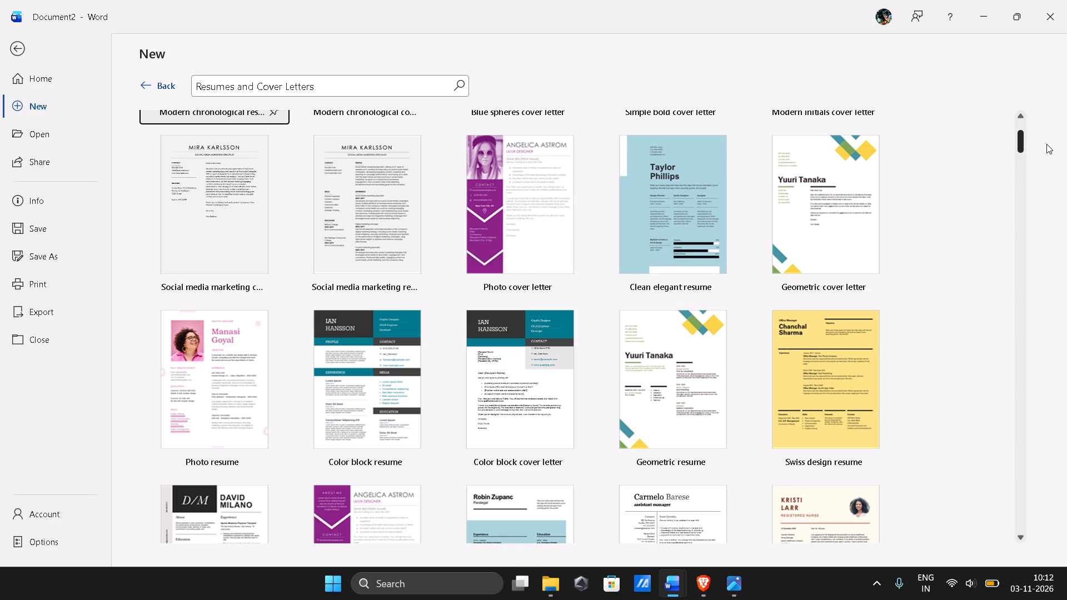
drag(1046, 144, 1051, 143)
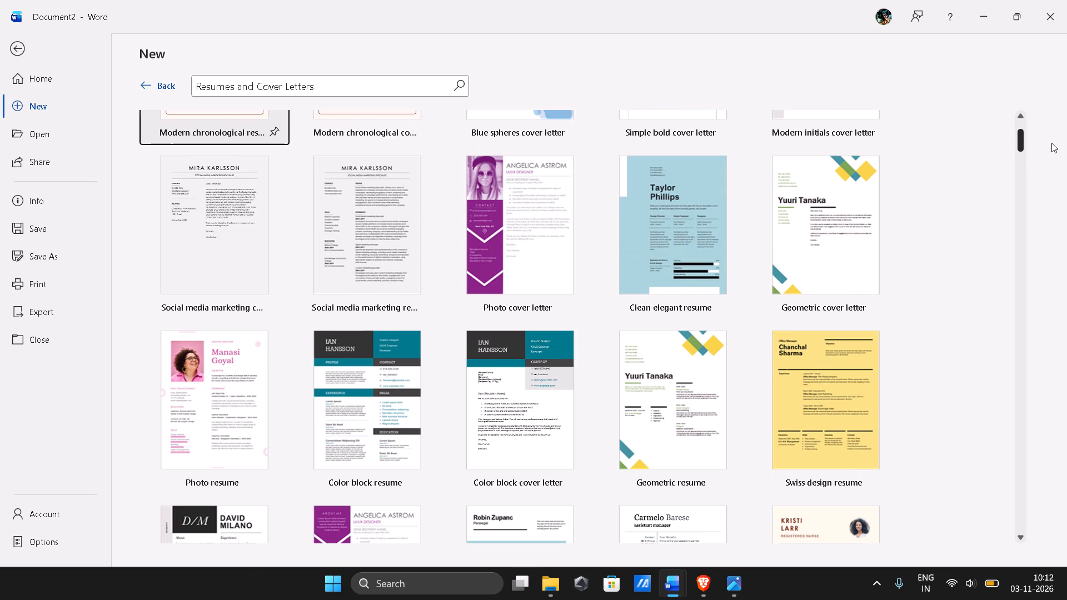
drag(1051, 143, 1066, 131)
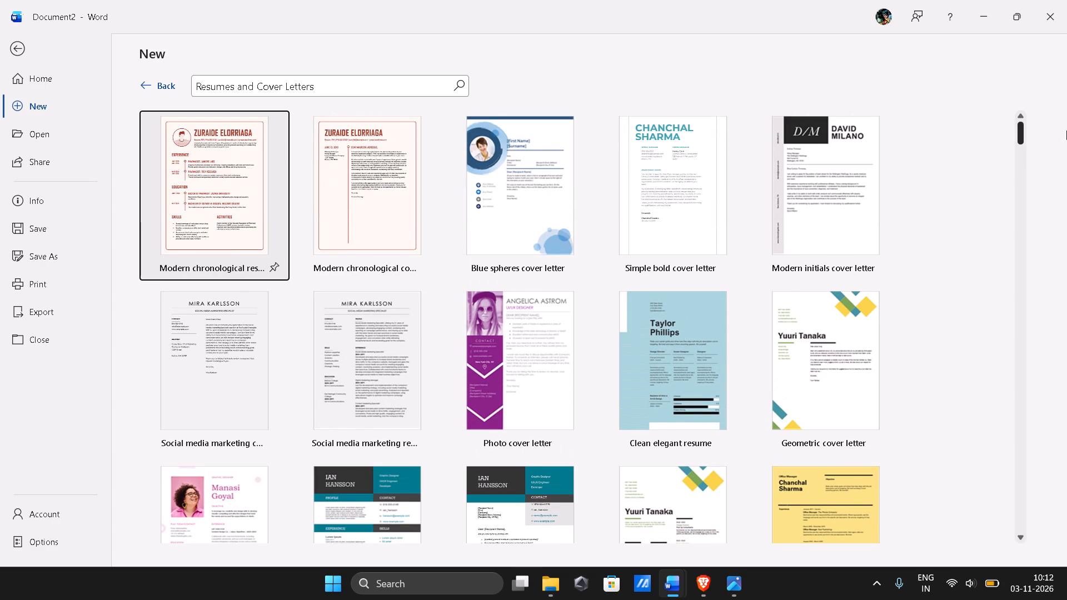
drag(1066, 131, 1063, 146)
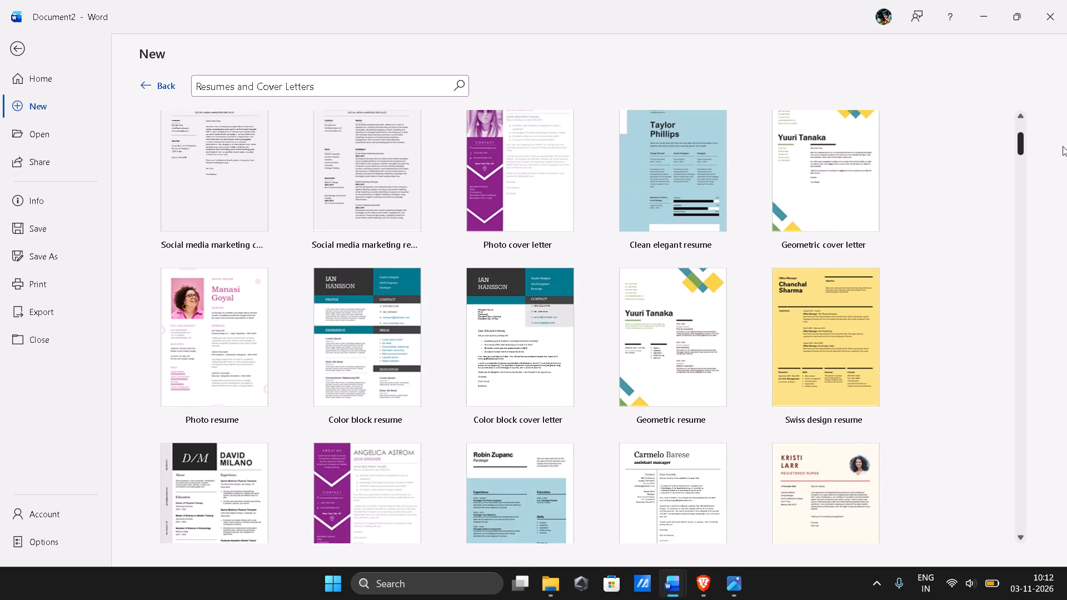
drag(1063, 146, 1061, 164)
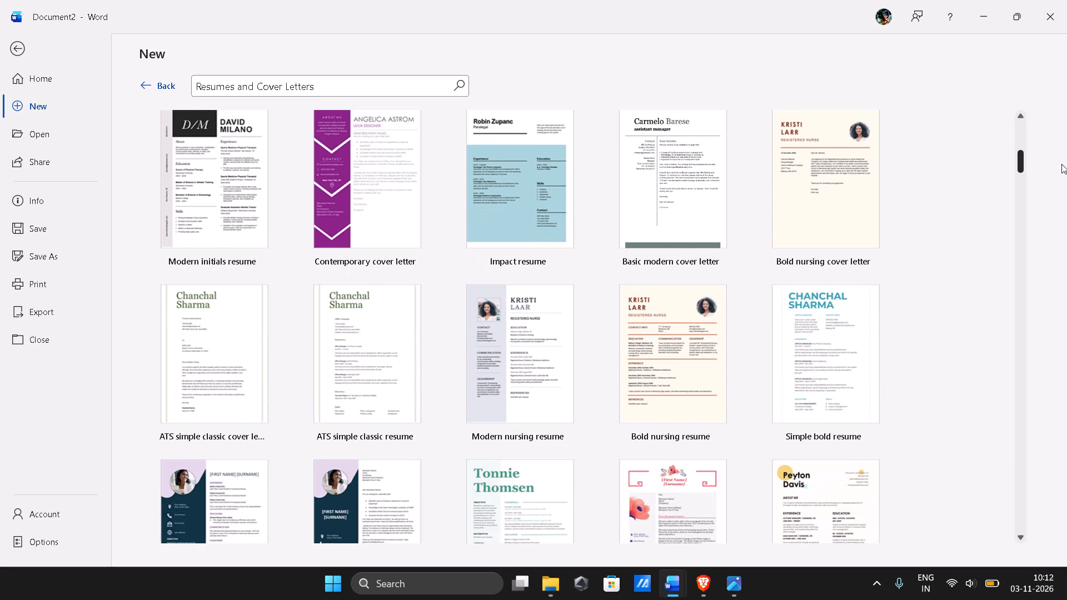
drag(1061, 164, 1059, 179)
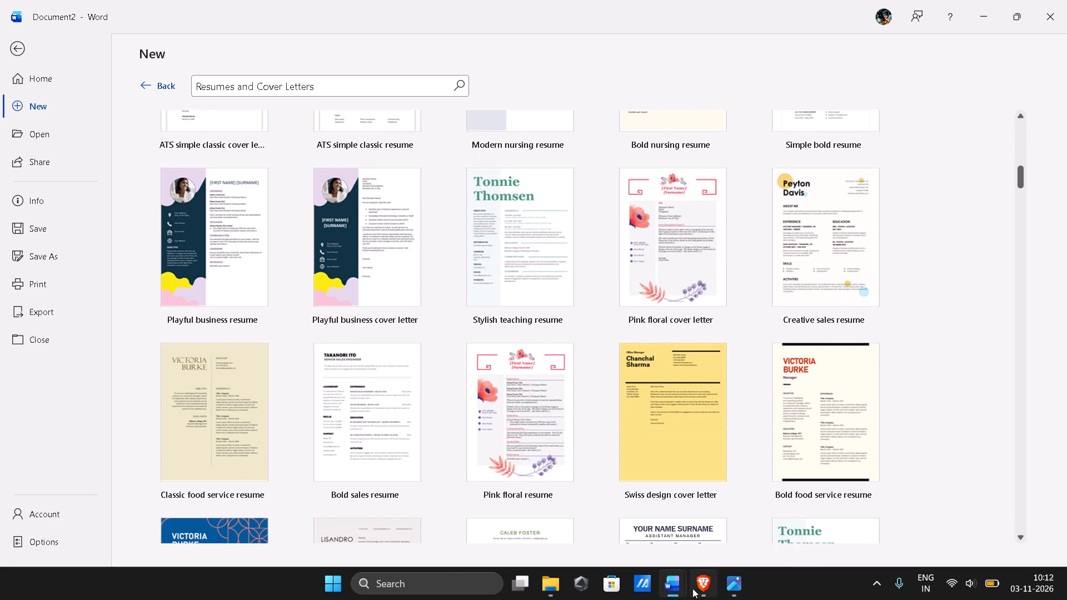
Switch to the Brave browser and search the web for "mechanic resume".
click(689, 599)
click(435, 41)
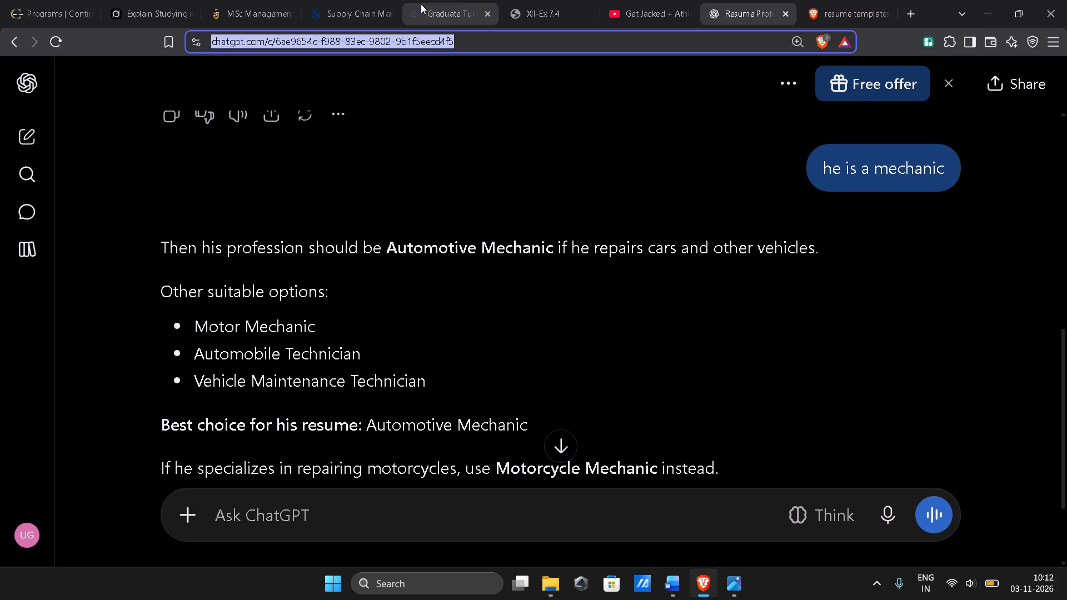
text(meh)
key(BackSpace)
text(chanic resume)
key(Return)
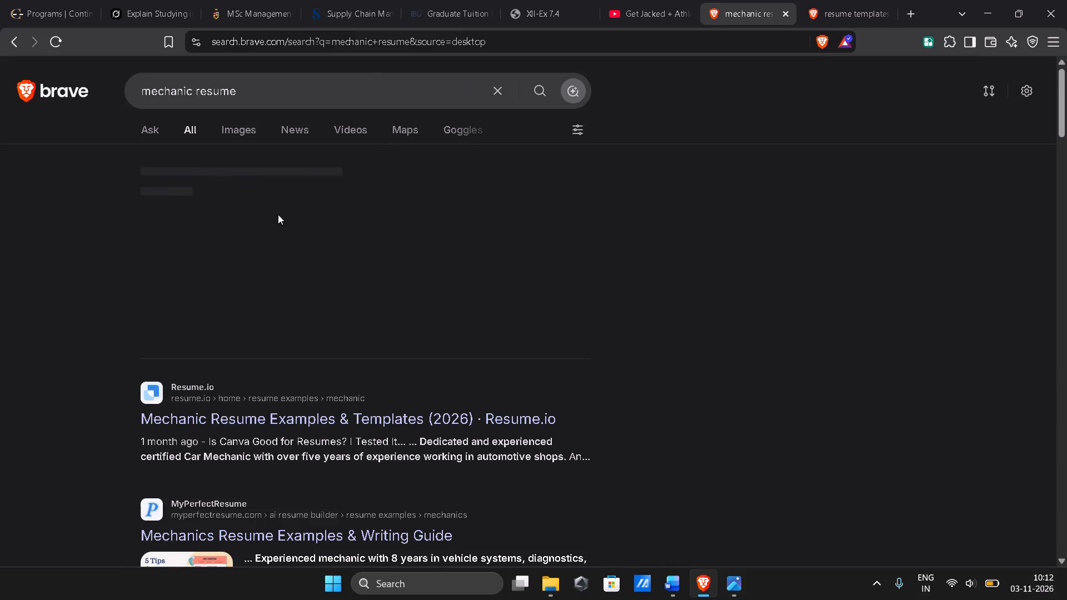
Open the Resume.io mechanic resume examples result and examine the sample car mechanic resume's profile, employment history and layout.
click(303, 411)
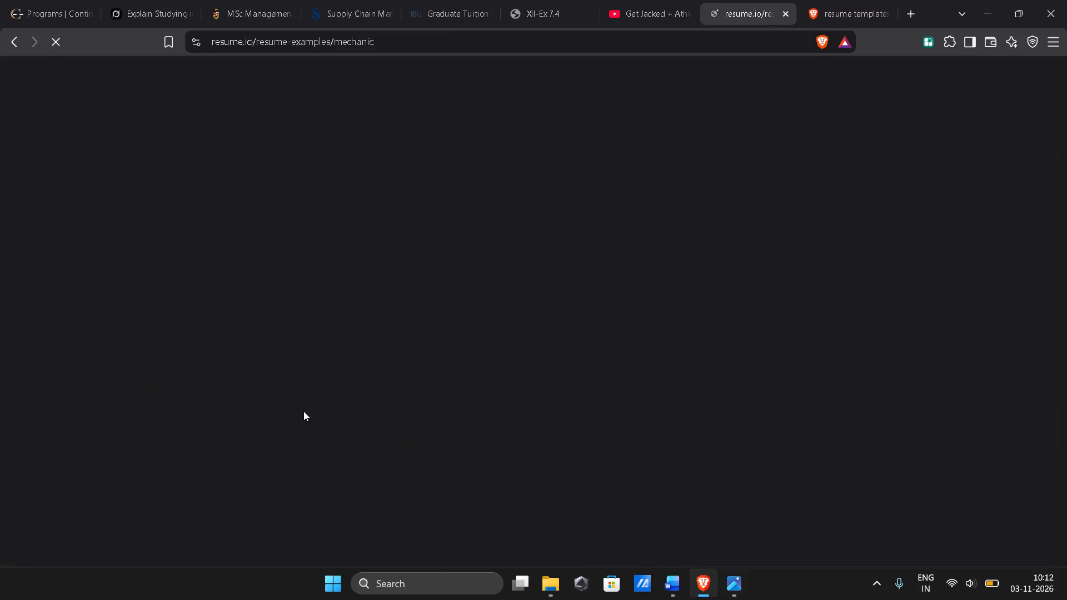
scroll(392, 318, down, 1)
scroll(390, 309, up, 1)
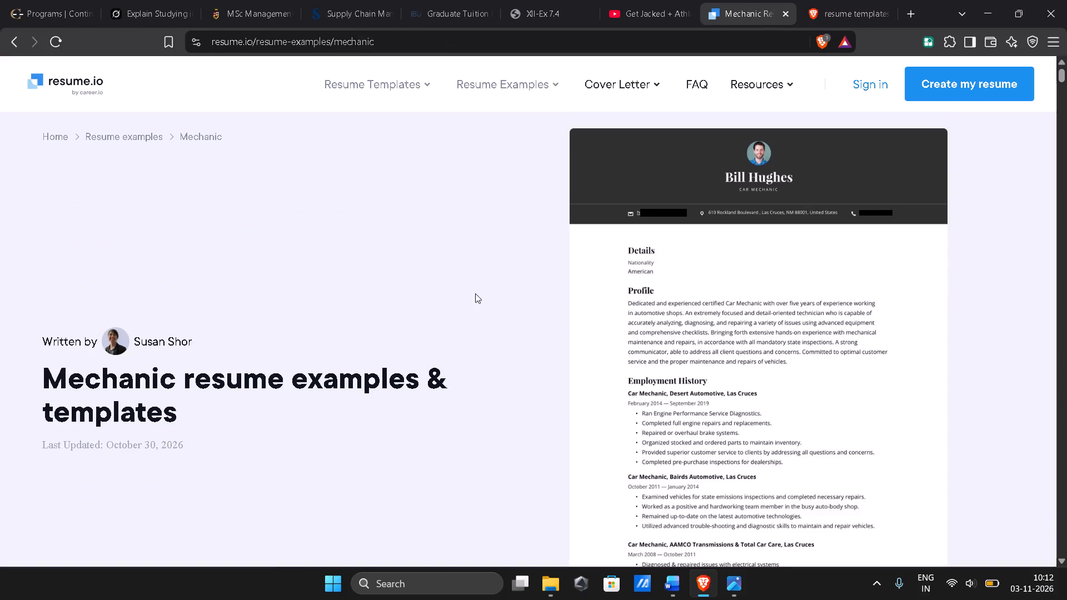
scroll(690, 281, down, 3)
scroll(684, 279, up, 2)
scroll(741, 206, up, 1)
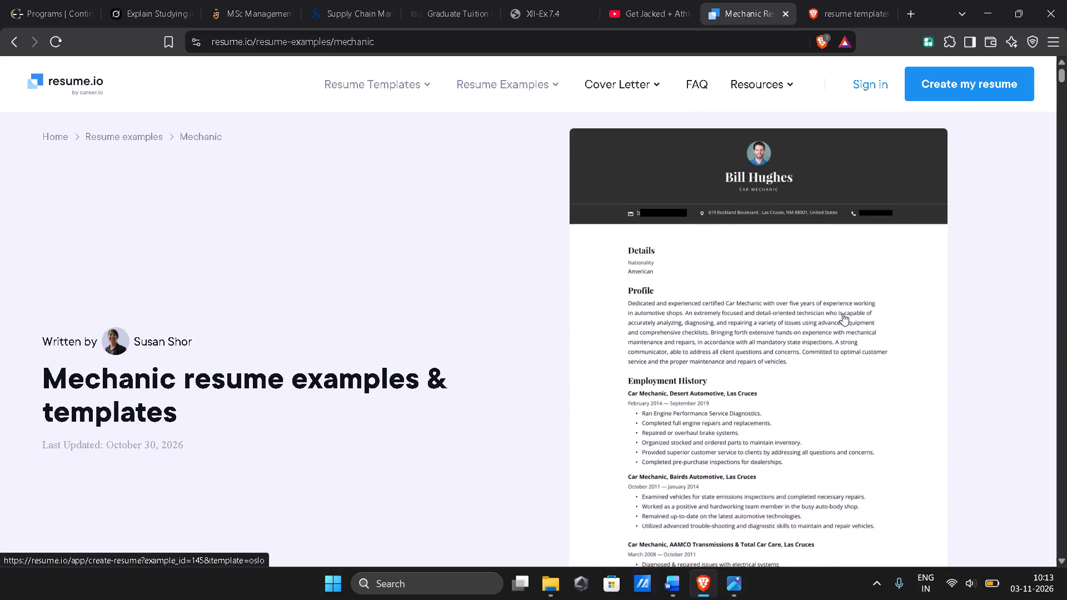
scroll(832, 317, down, 1)
scroll(814, 320, up, 1)
scroll(759, 277, down, 1)
scroll(757, 281, up, 1)
scroll(666, 489, down, 1)
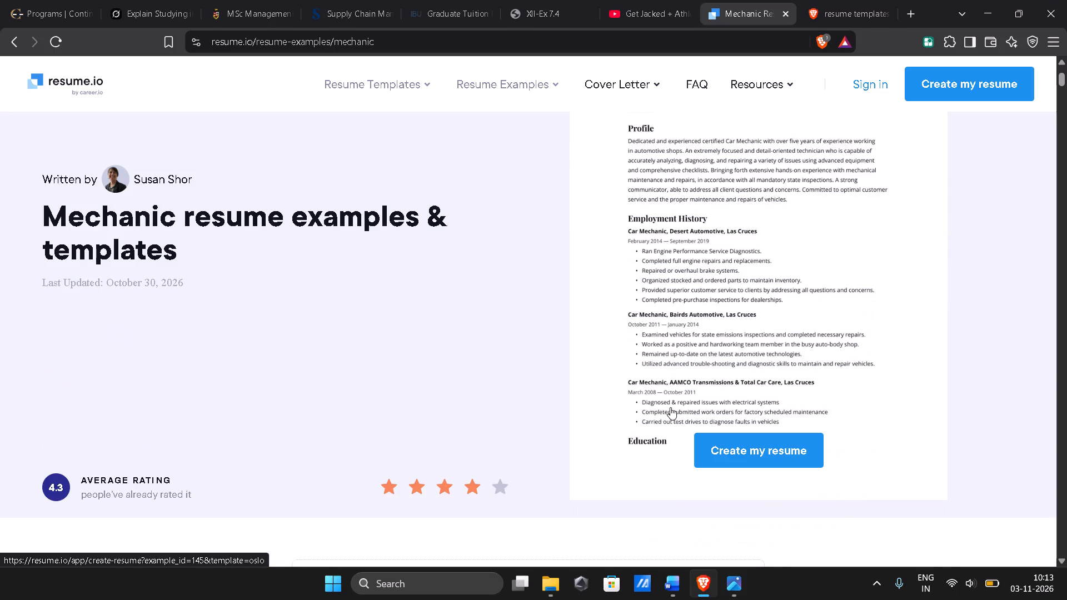
scroll(675, 406, up, 2)
scroll(704, 289, down, 1)
Start creating a resume from the sample car mechanic resume on Resume.io.
click(782, 441)
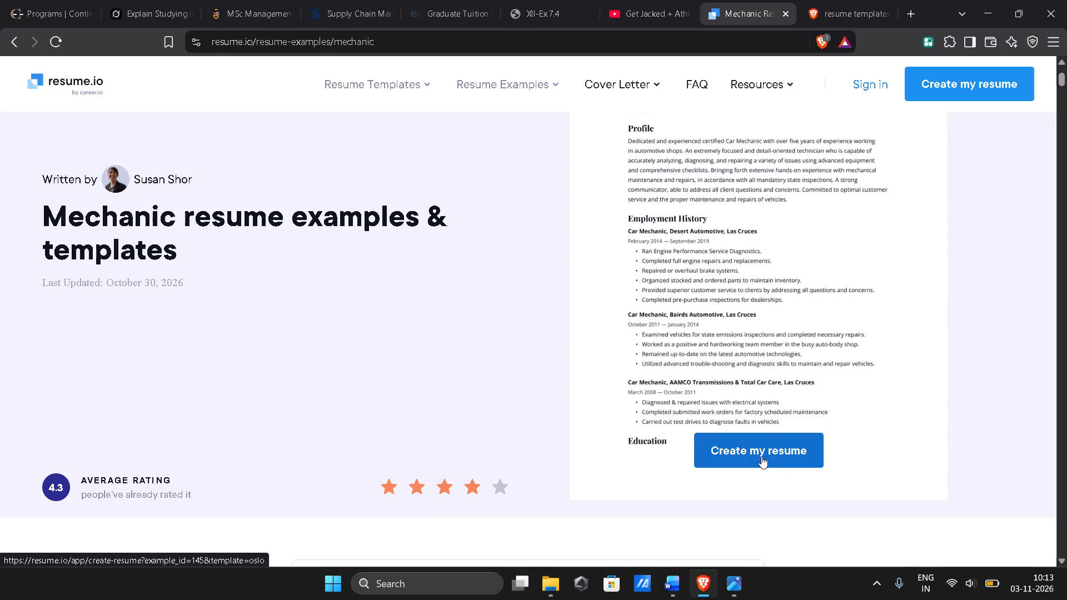
click(761, 456)
scroll(759, 456, up, 1)
scroll(757, 458, down, 1)
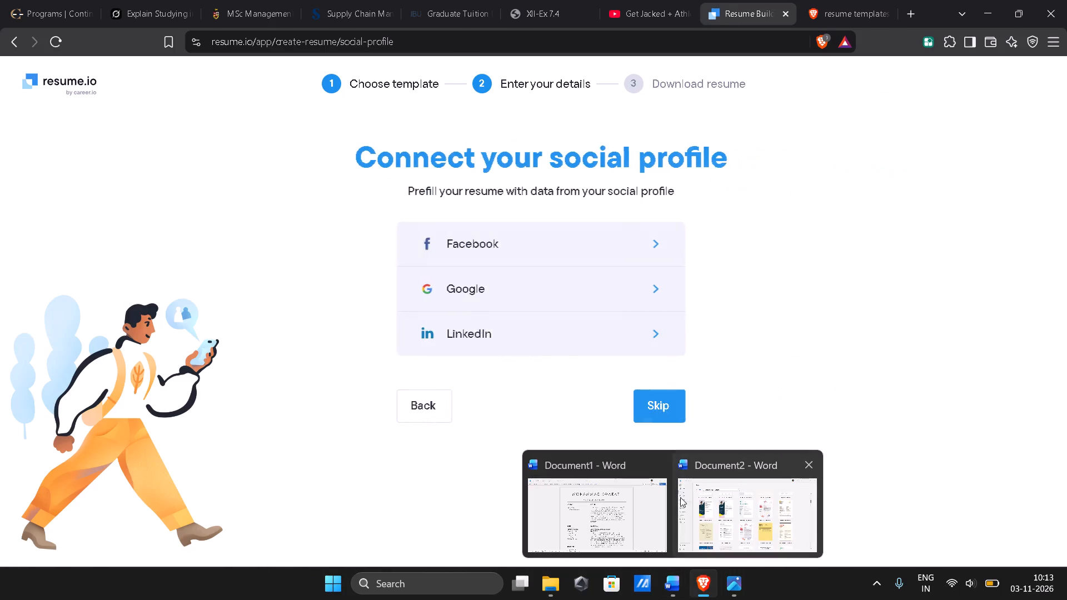
Close the open Word documents, Document2 and Document1.
click(659, 458)
click(808, 458)
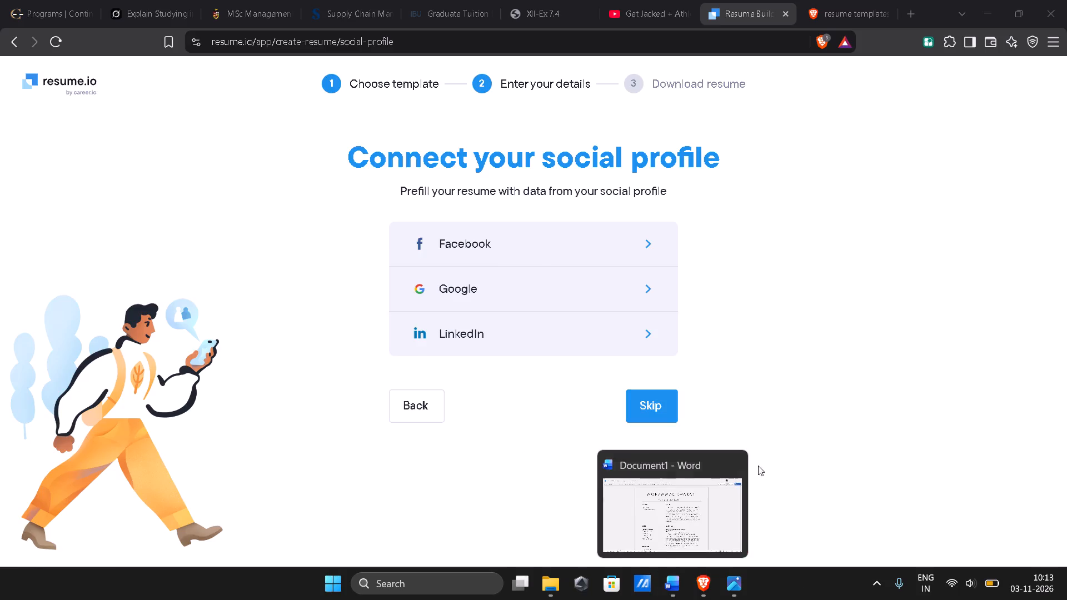
click(720, 465)
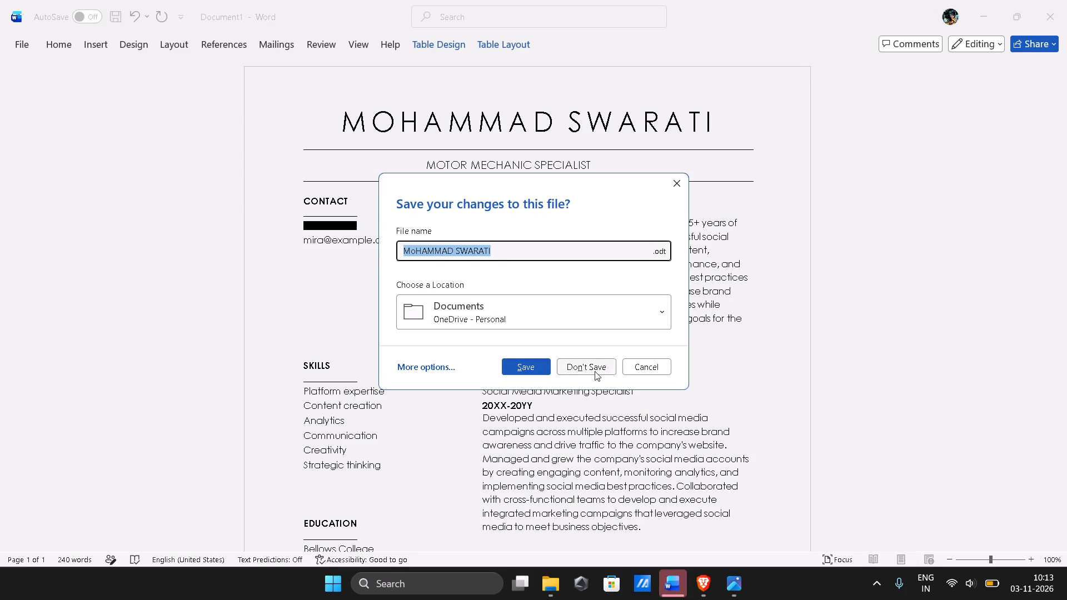
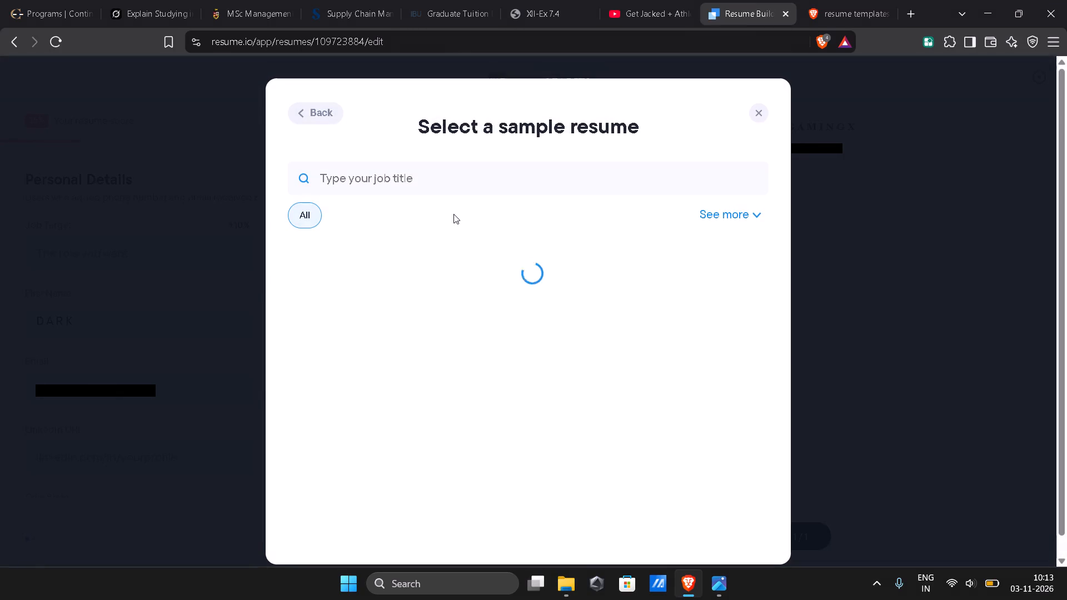
Find the Mechanic sample in the resume.io sample resumes and use it as the base for the resume.
click(437, 174)
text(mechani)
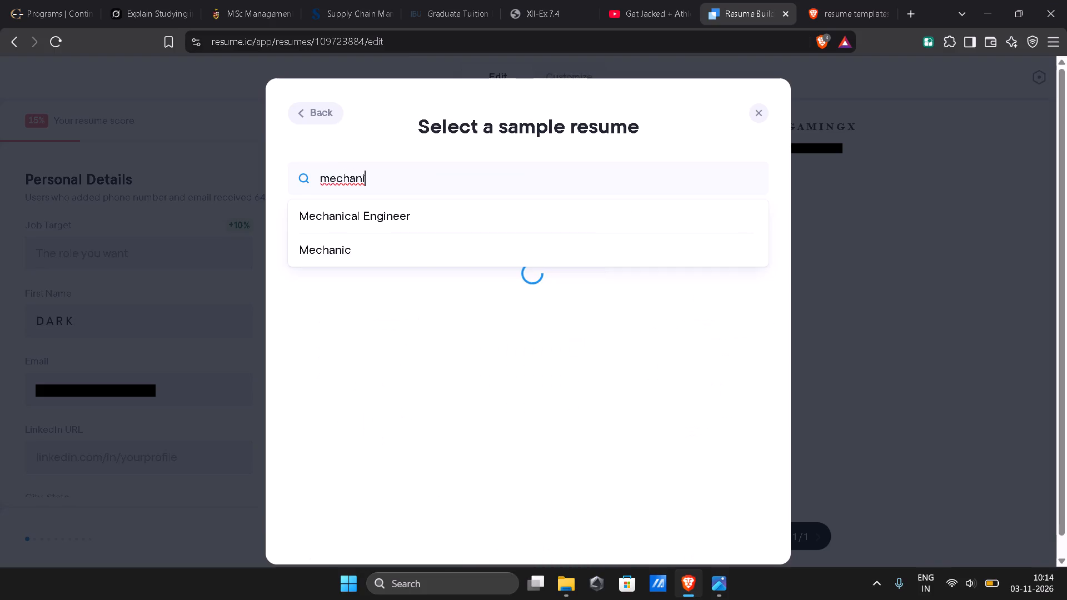
click(348, 254)
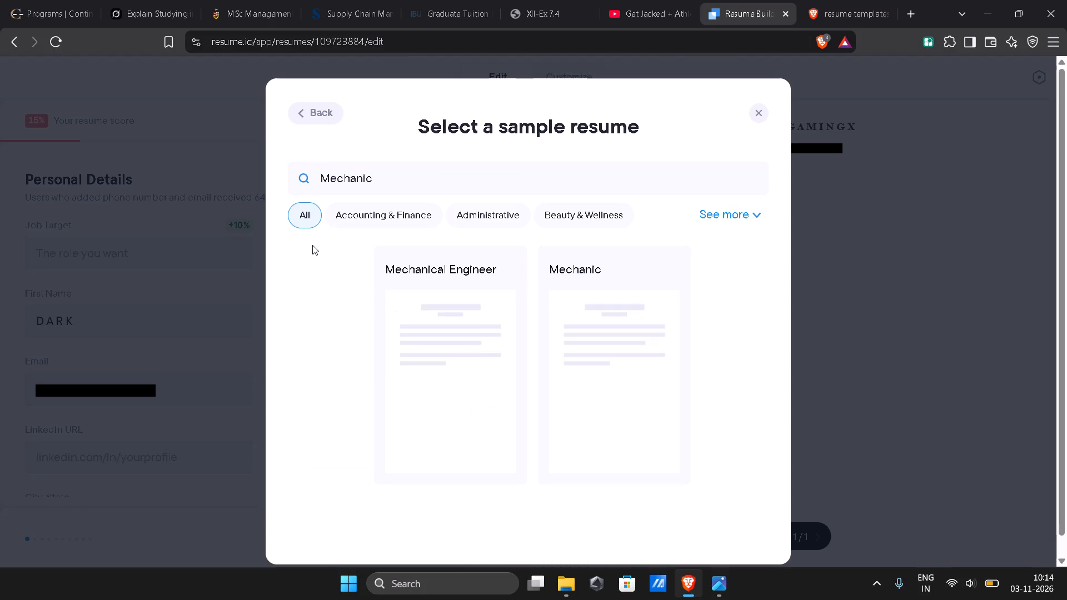
click(569, 342)
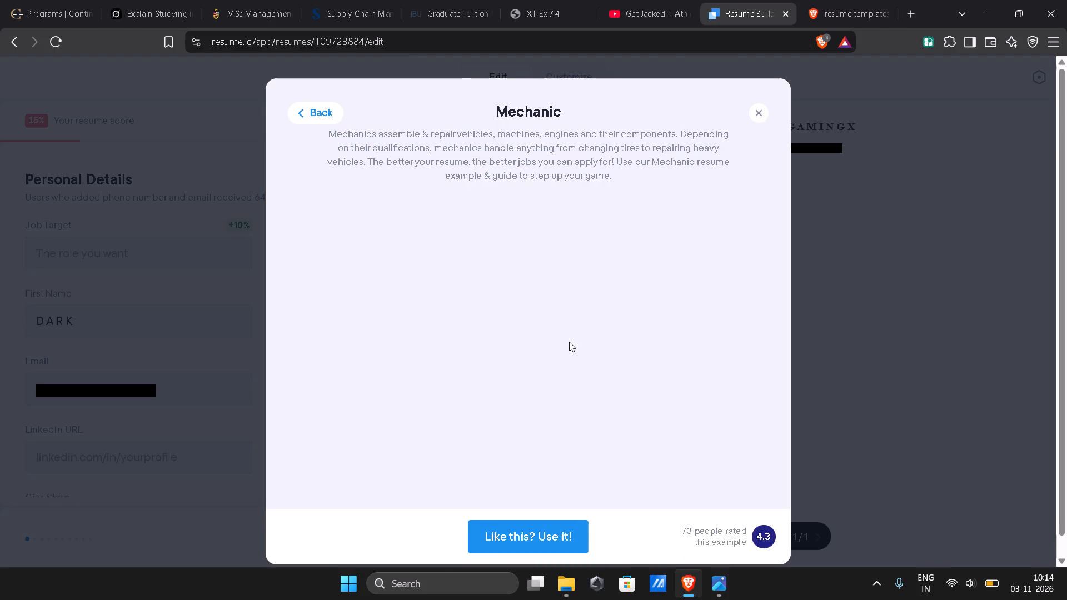
click(536, 529)
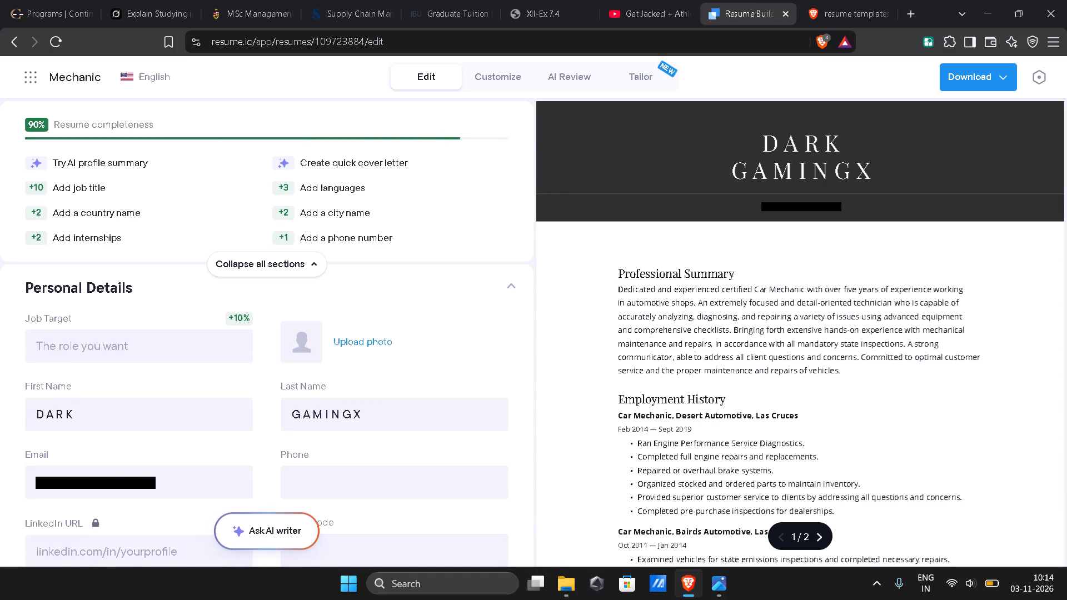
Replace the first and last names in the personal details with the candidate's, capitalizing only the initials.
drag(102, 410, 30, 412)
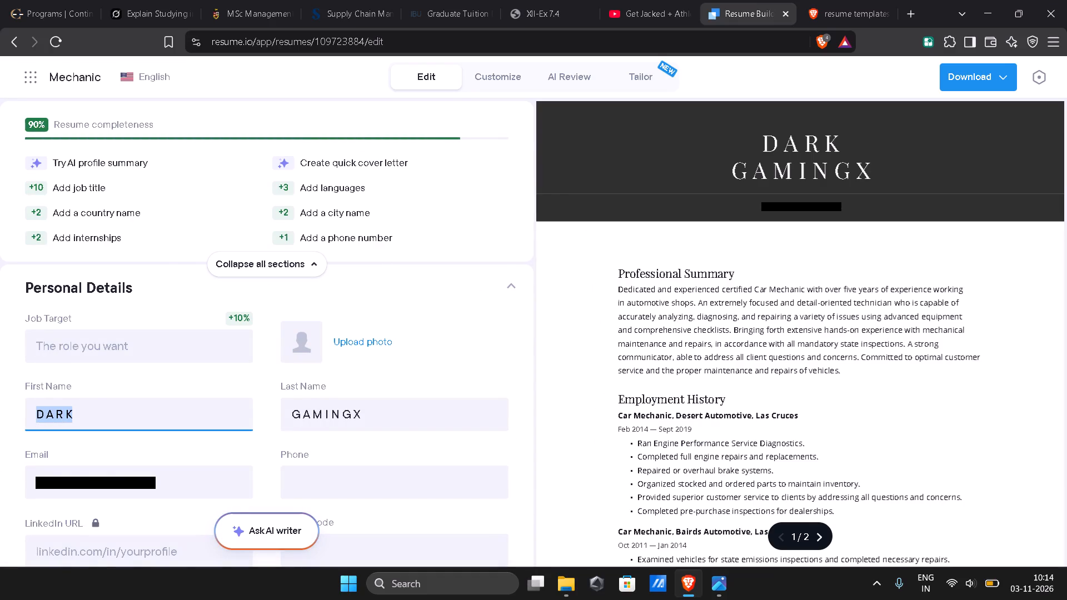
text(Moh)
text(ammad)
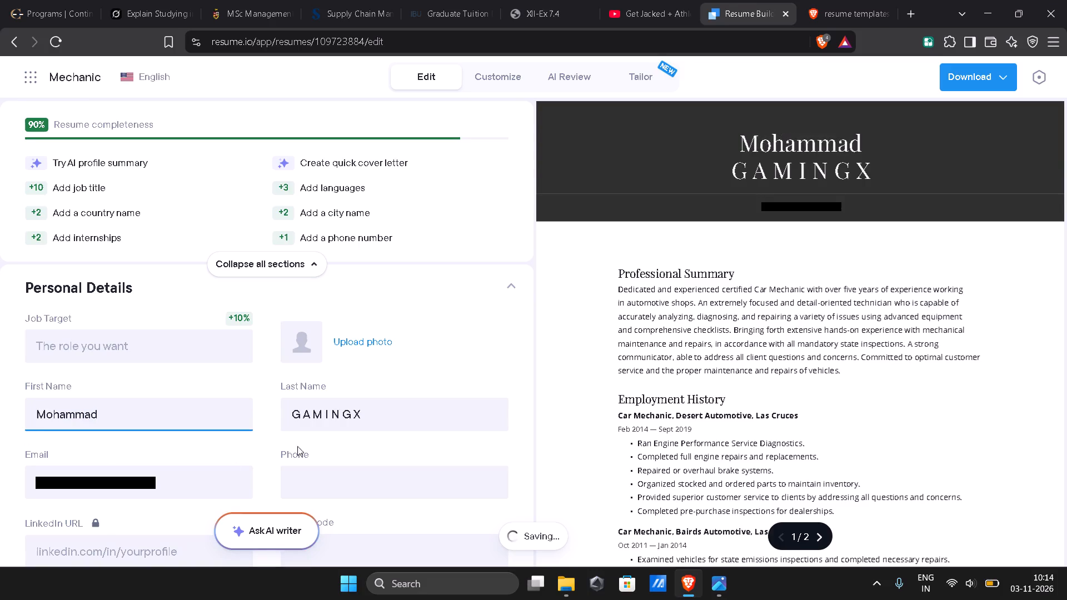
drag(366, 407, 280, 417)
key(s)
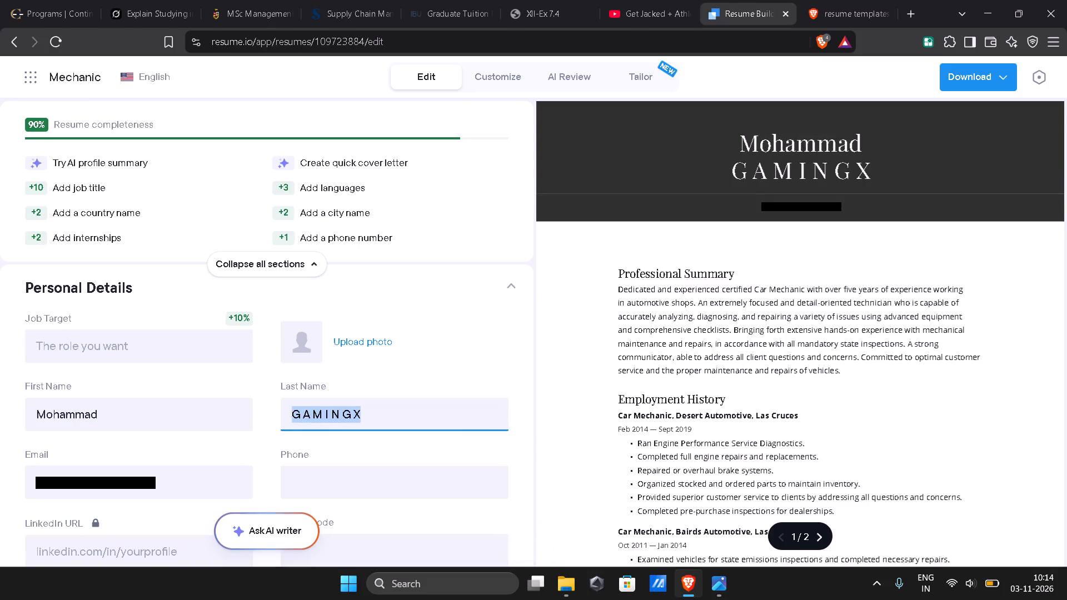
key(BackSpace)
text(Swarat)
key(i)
Re-enter the candidate's last name entirely in capital letters.
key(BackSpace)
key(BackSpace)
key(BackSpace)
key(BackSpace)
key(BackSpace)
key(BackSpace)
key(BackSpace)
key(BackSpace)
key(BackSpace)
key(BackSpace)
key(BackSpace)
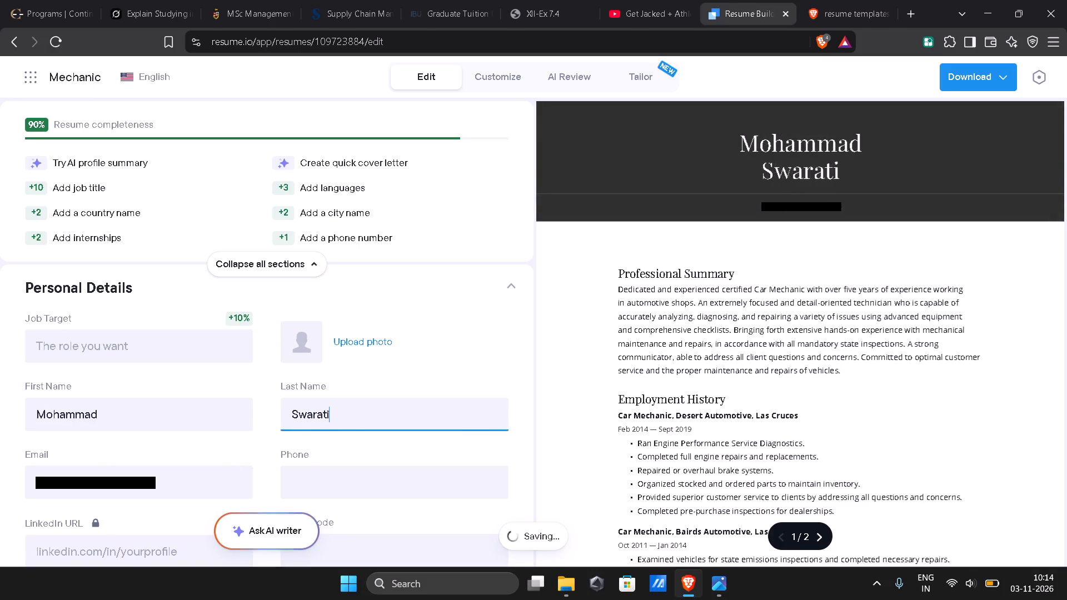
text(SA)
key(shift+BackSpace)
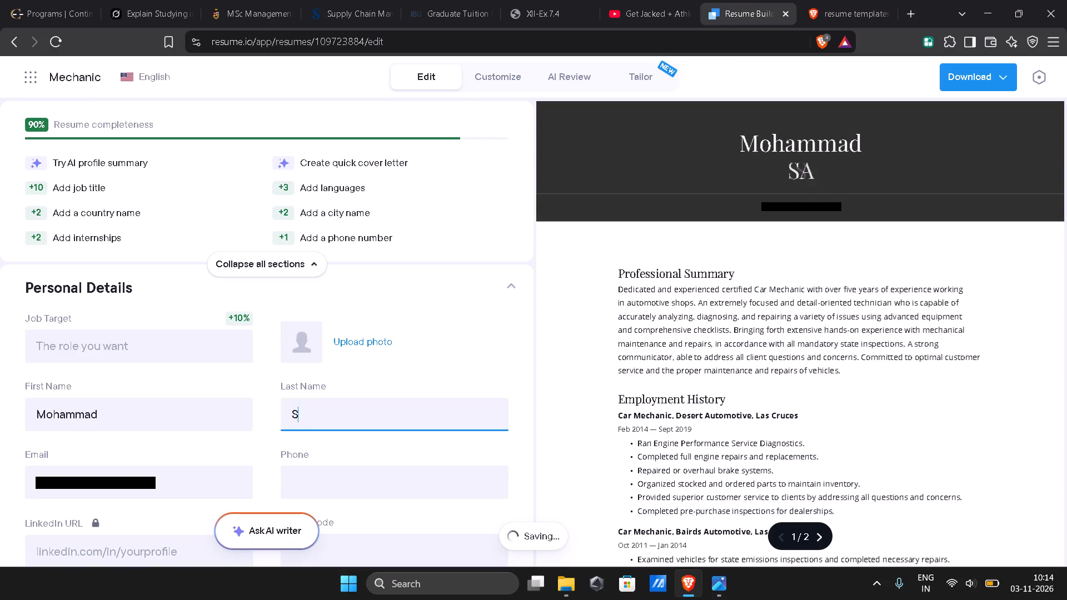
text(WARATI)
Re-enter the candidate's first name entirely in capital letters to match the last name.
drag(119, 414, 52, 408)
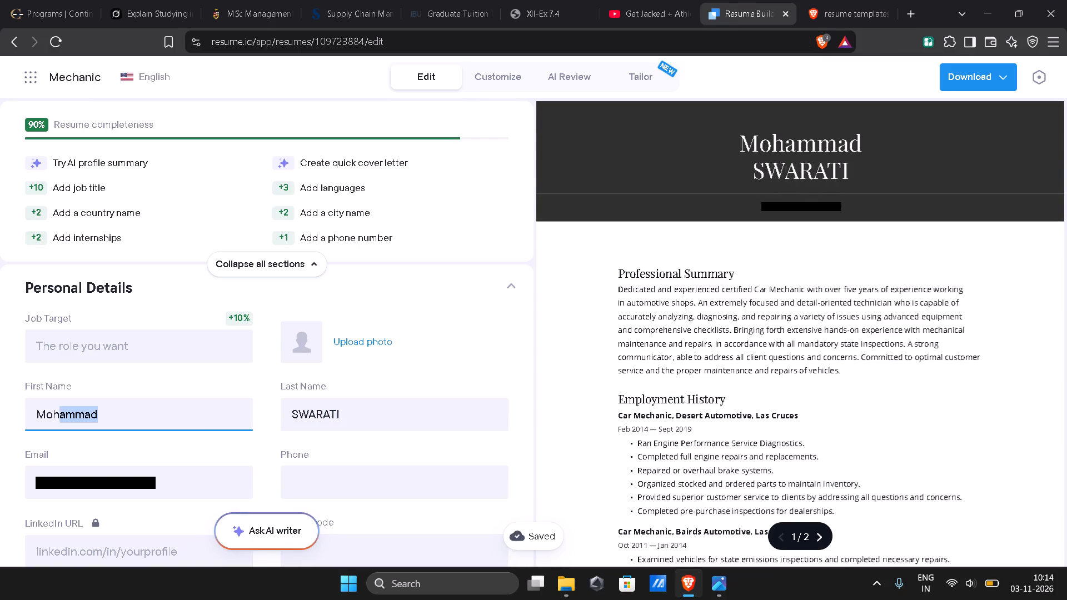
drag(52, 408, 26, 406)
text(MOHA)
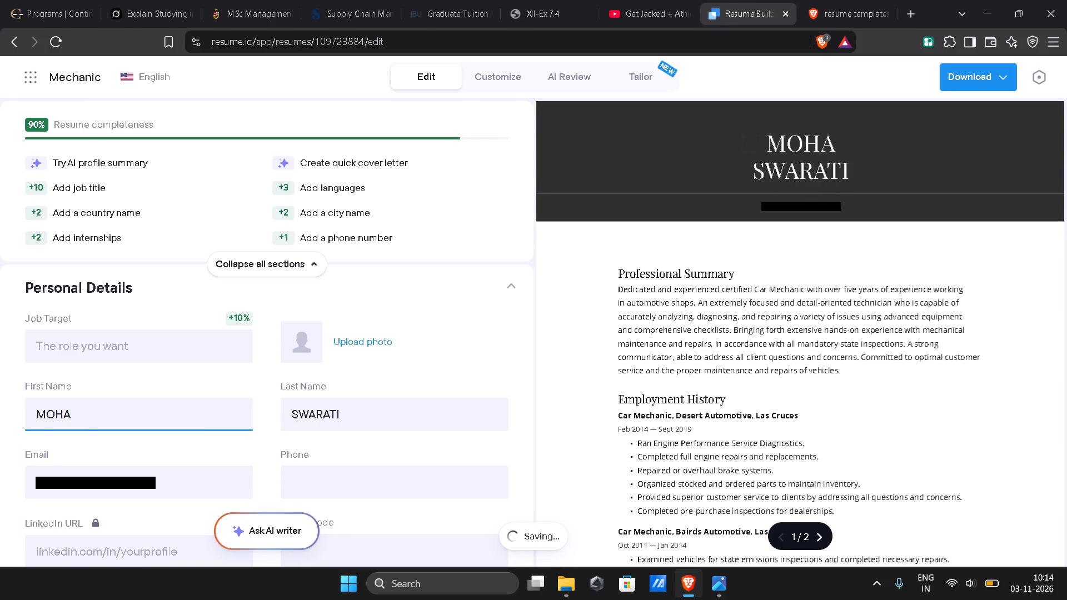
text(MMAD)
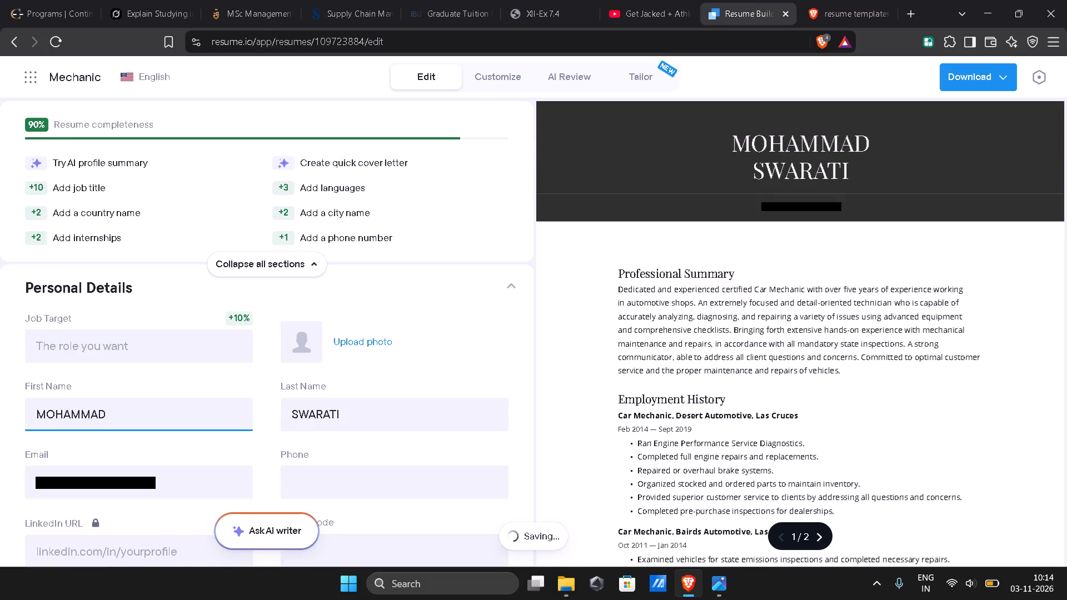
Replace the email address in the personal details with the candidate's.
scroll(285, 402, down, 1)
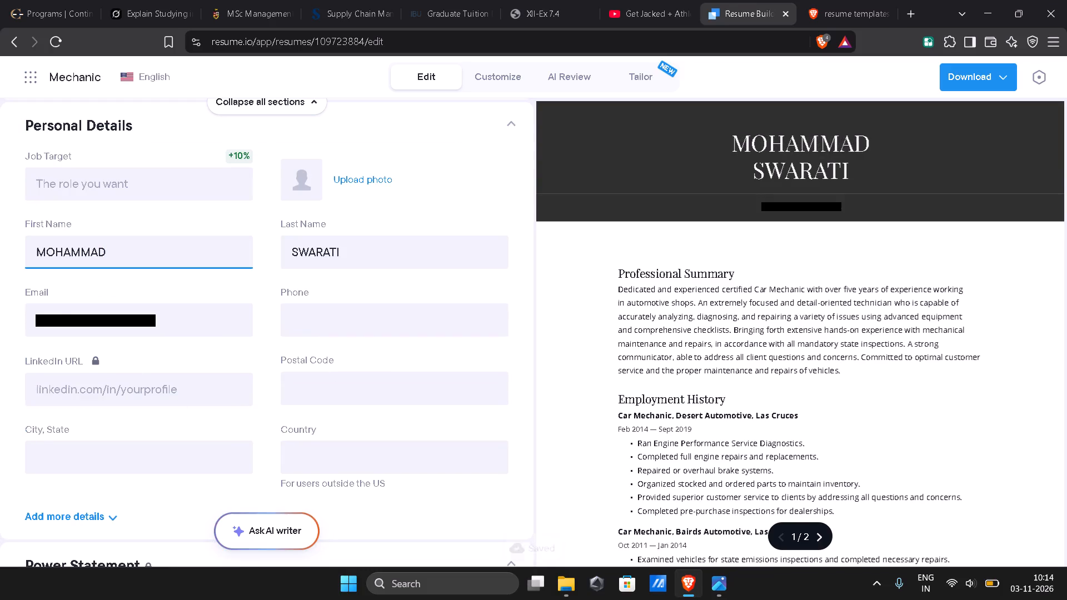
drag(93, 320, 36, 327)
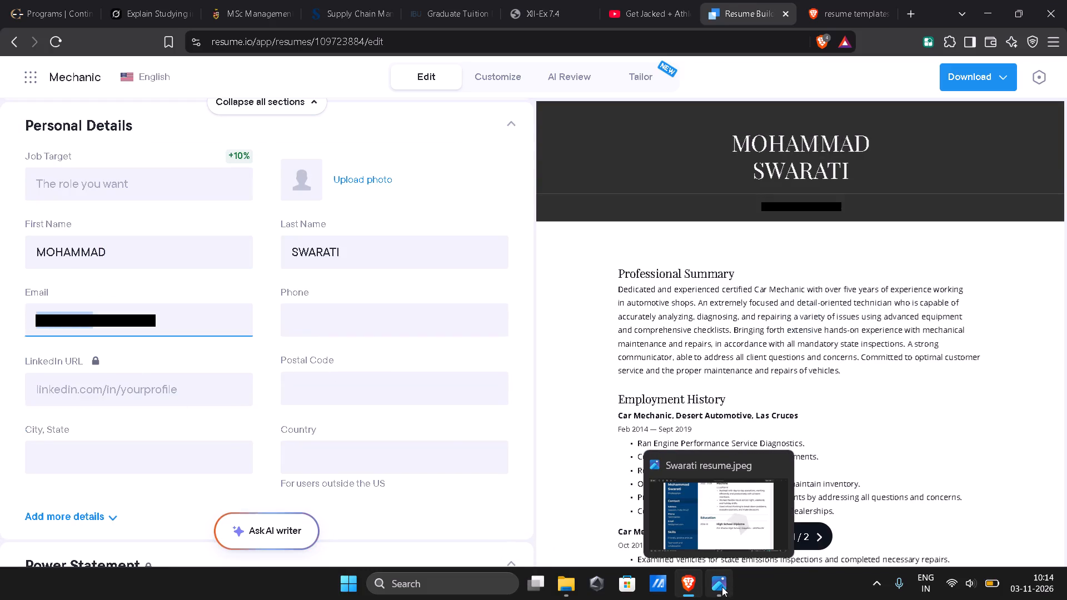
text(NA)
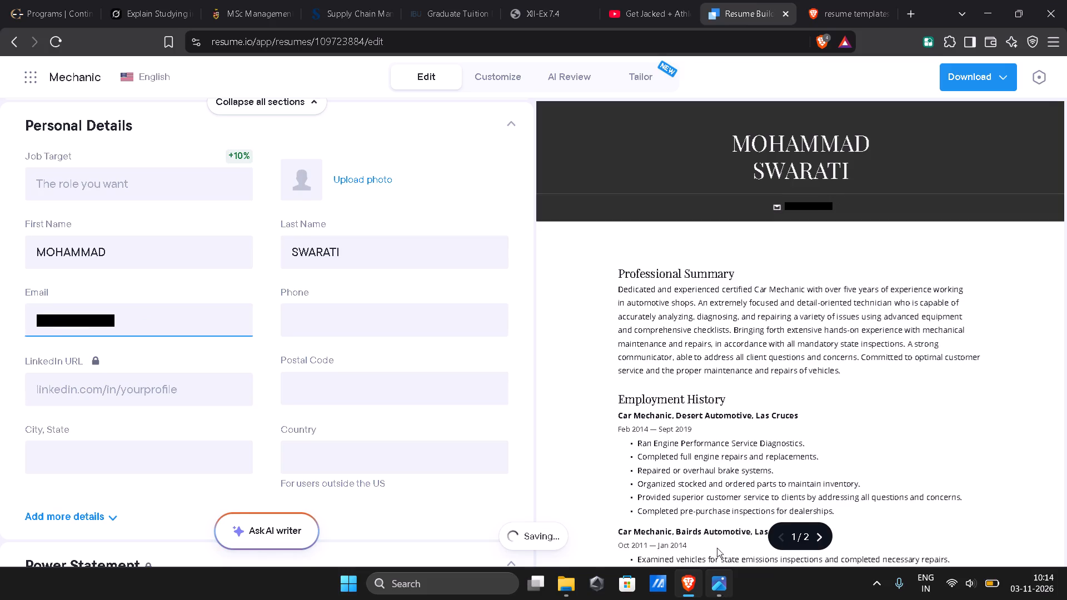
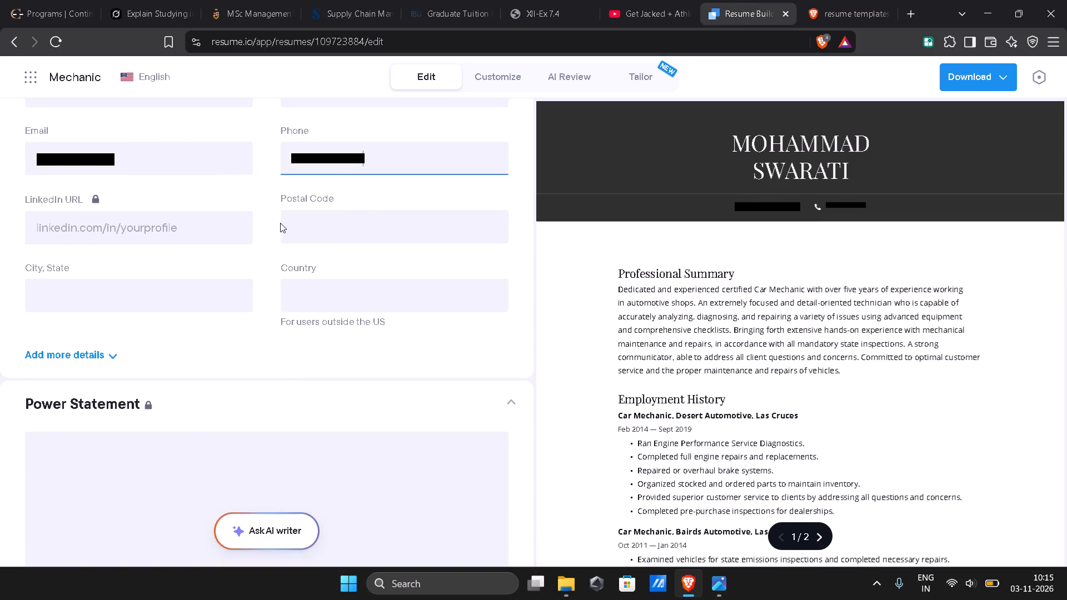
Enter the candidate's postal code and city in the personal details.
click(318, 217)
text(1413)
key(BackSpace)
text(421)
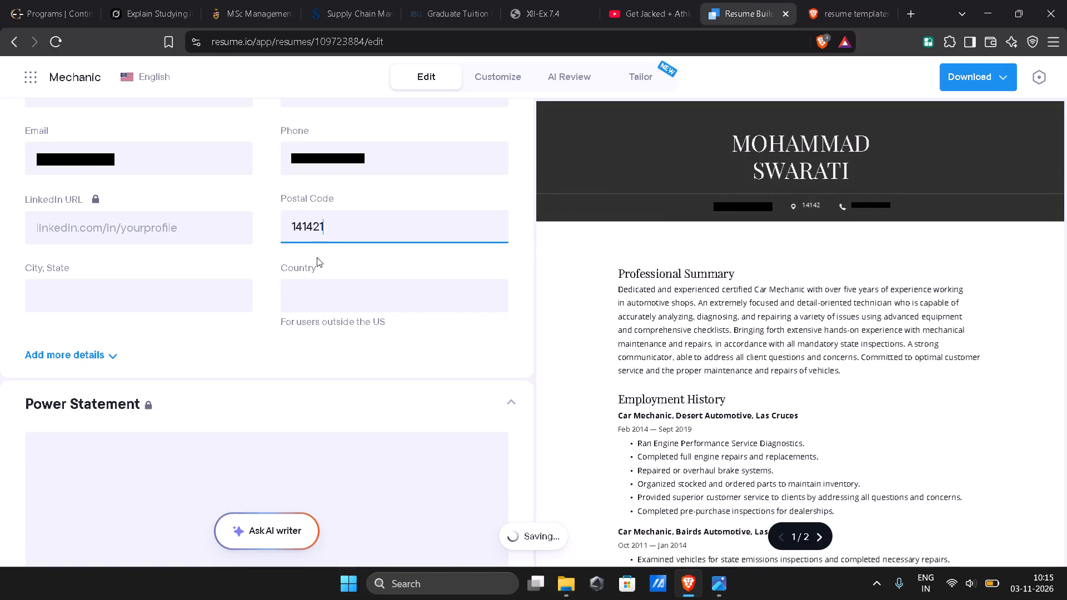
click(163, 284)
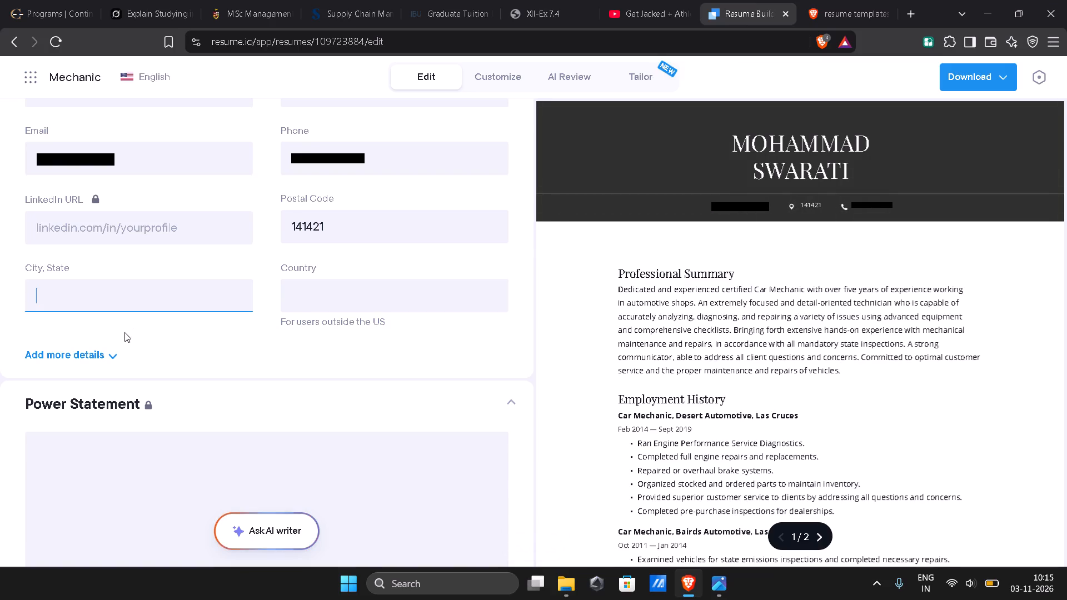
text(Da)
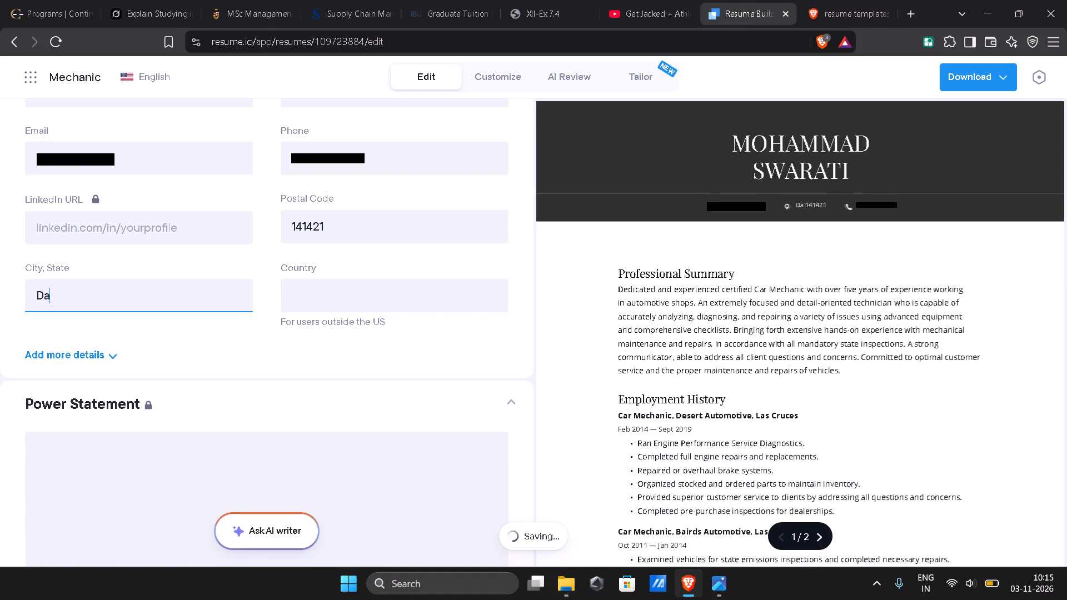
key(BackSpace)
text(oraha)
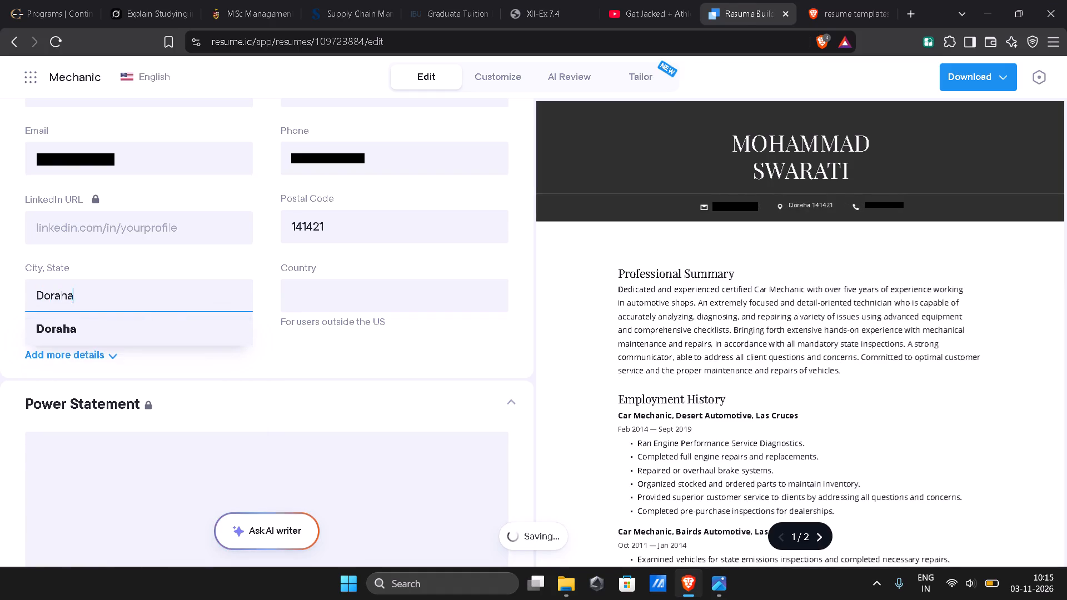
click(82, 328)
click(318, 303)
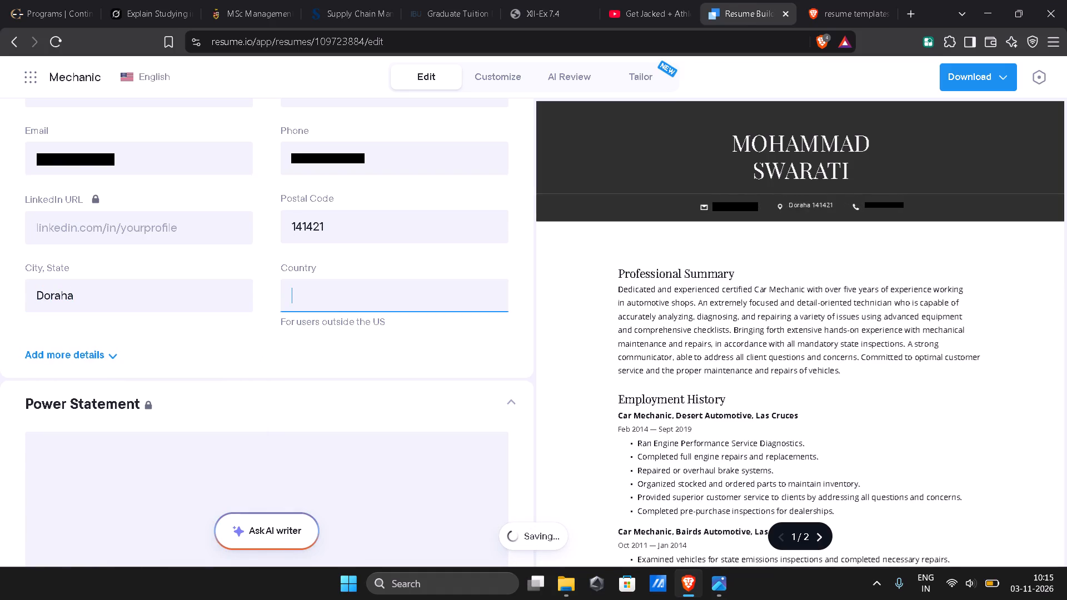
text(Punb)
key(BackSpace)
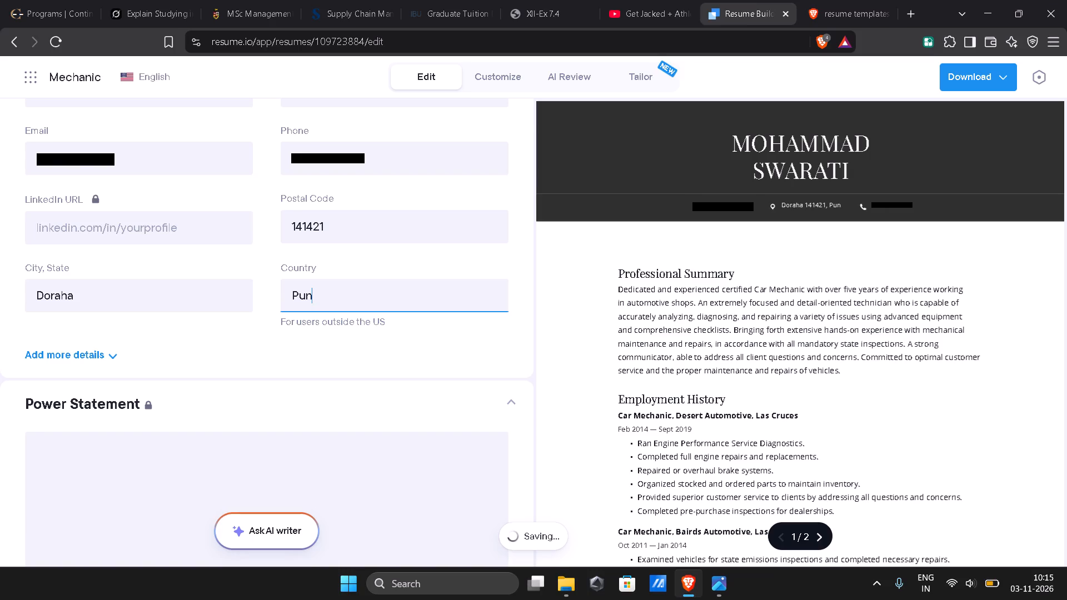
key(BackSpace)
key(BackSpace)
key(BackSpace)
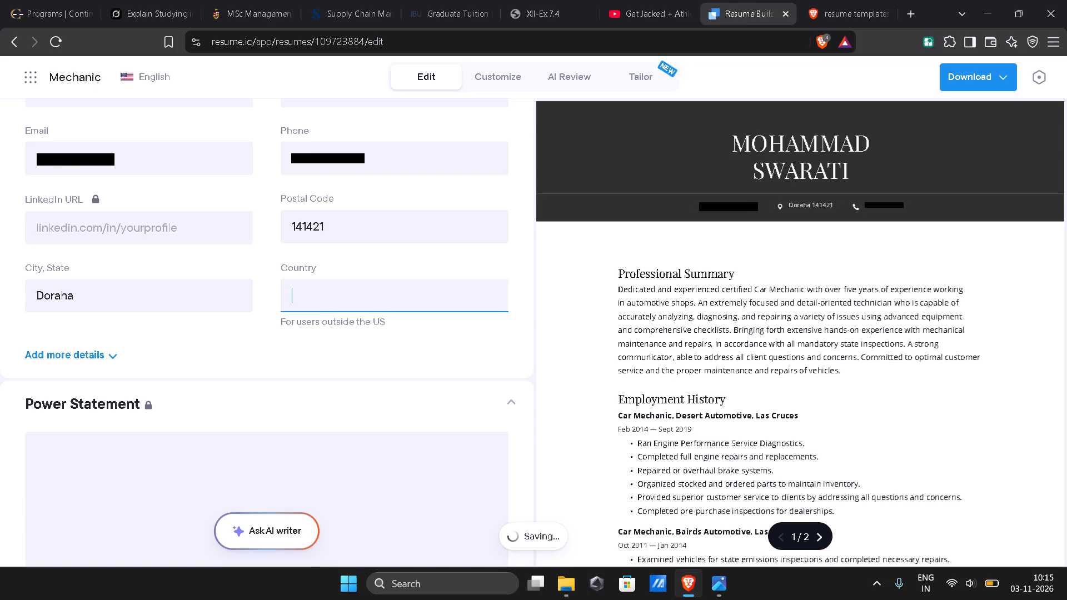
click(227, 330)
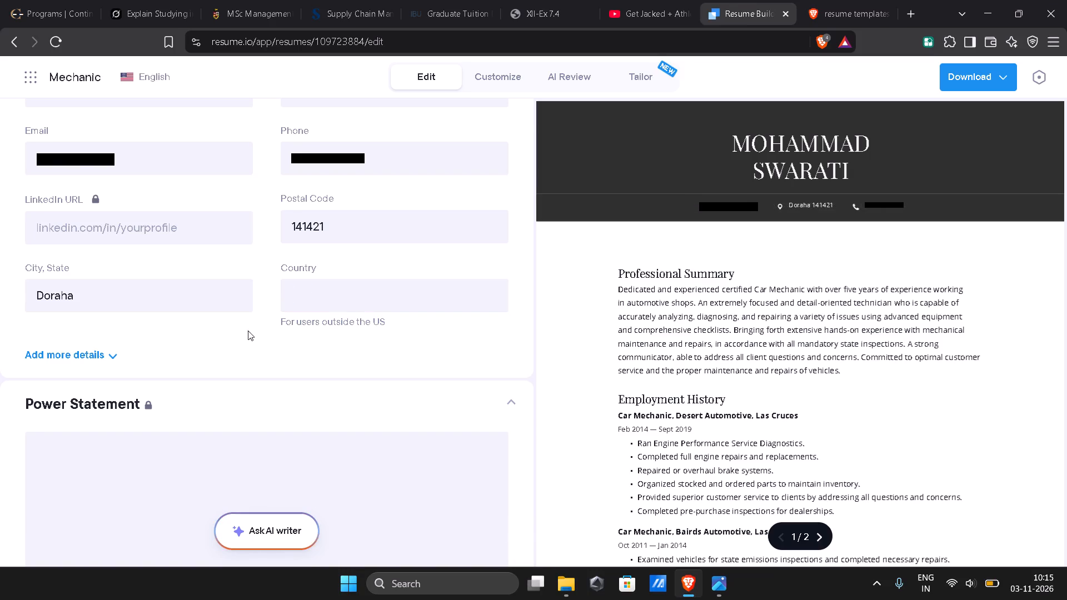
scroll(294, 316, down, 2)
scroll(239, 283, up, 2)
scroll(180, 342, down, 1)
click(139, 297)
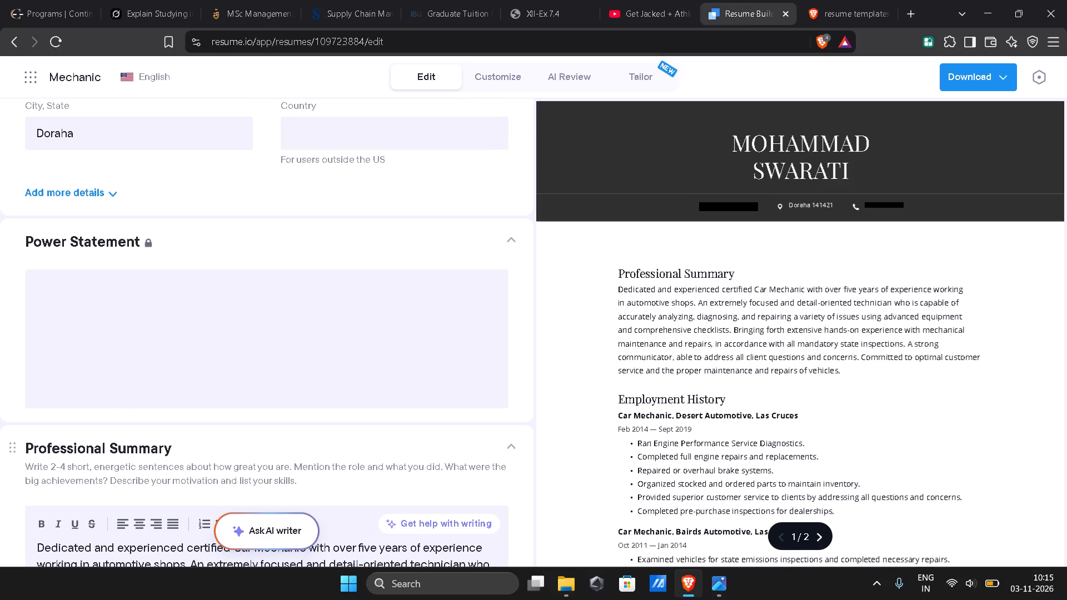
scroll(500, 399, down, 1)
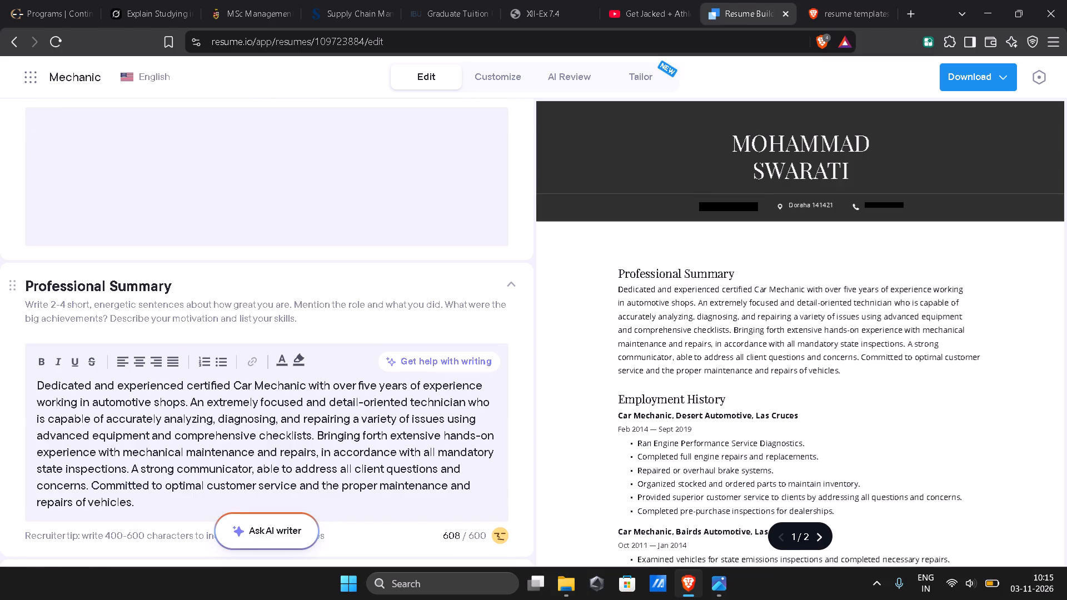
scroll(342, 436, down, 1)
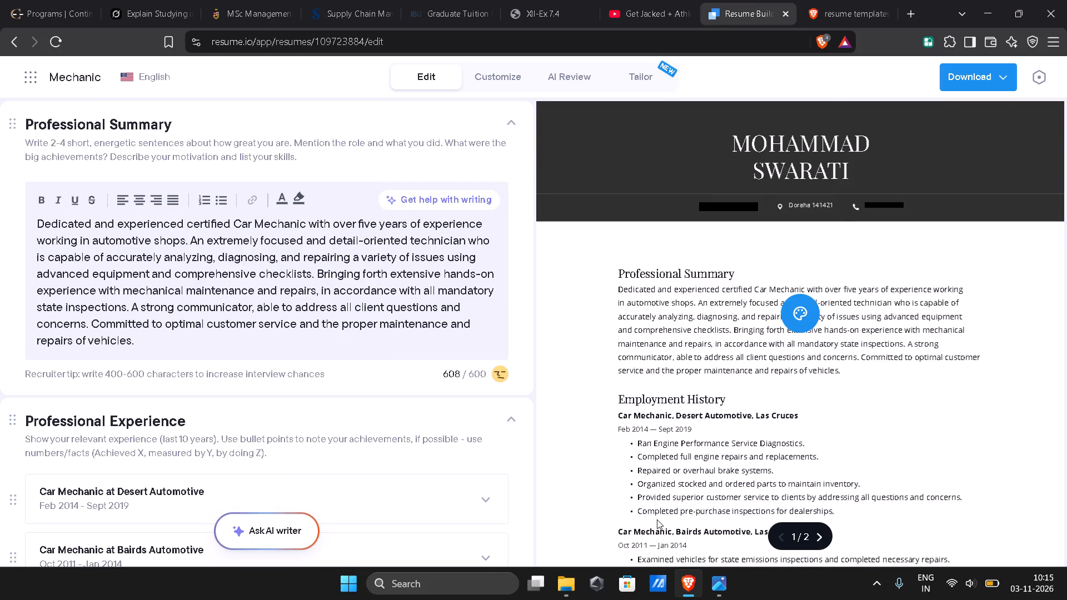
Launch Word and minimize its start window.
key(w)
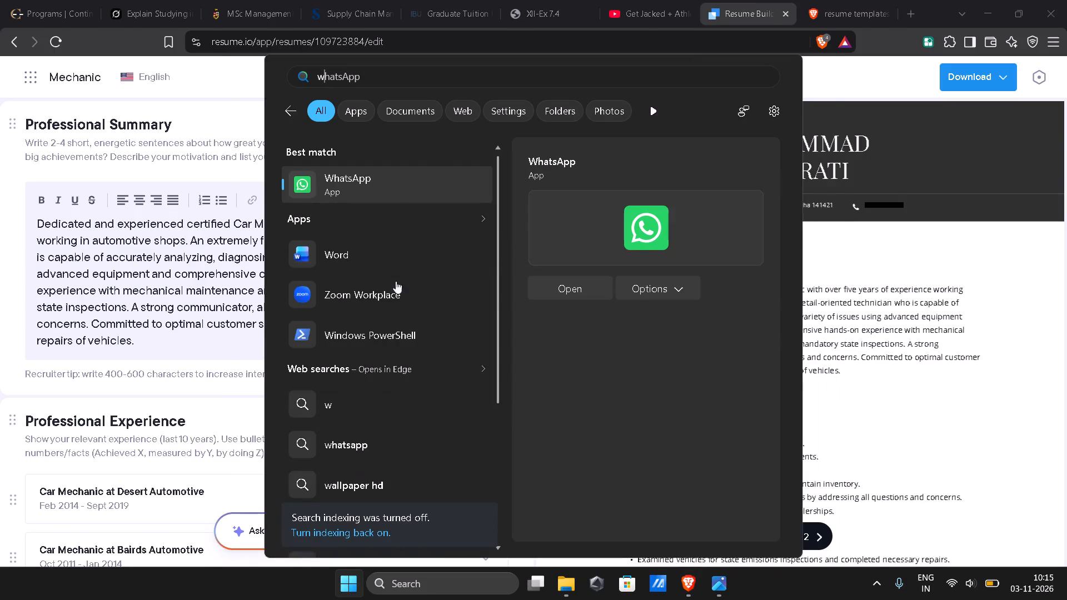
click(368, 262)
scroll(786, 254, up, 1)
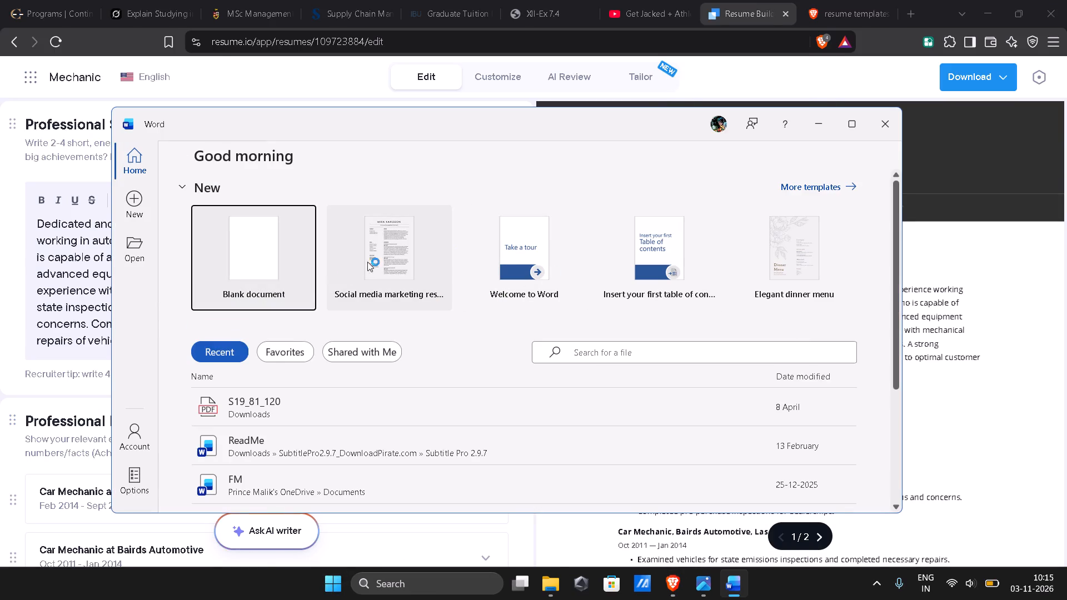
drag(550, 133, 689, 201)
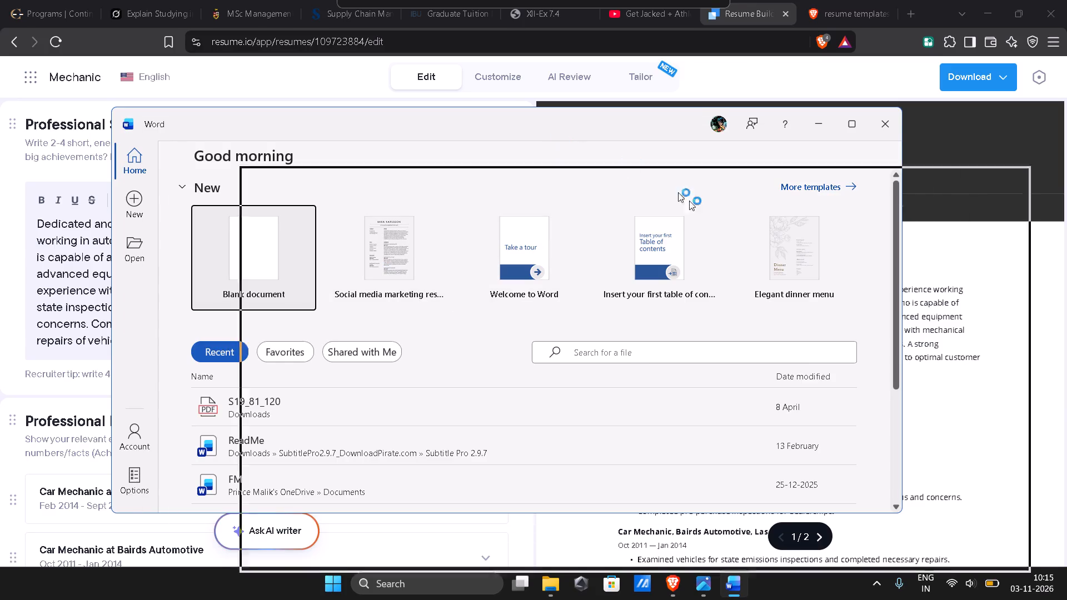
drag(689, 201, 876, 424)
scroll(659, 307, down, 1)
scroll(657, 303, up, 1)
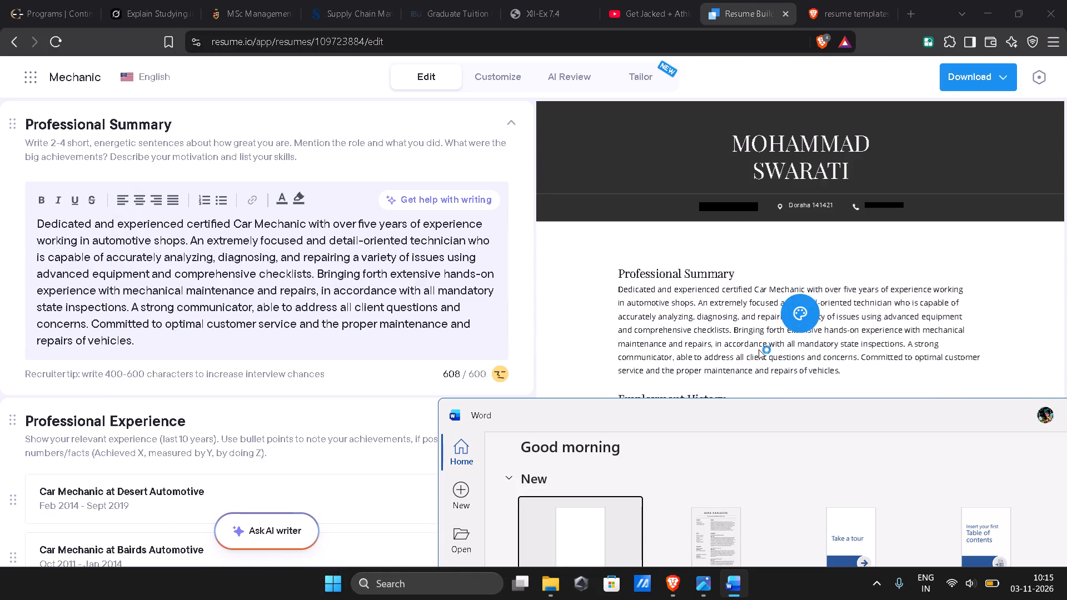
drag(744, 418, 491, 384)
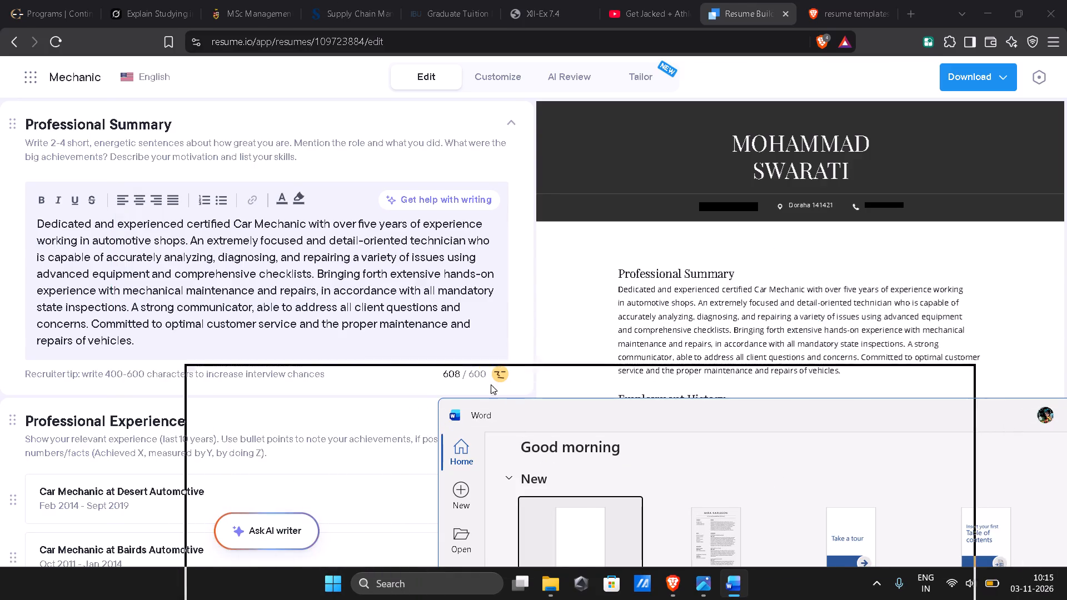
drag(491, 384, 488, 378)
click(875, 377)
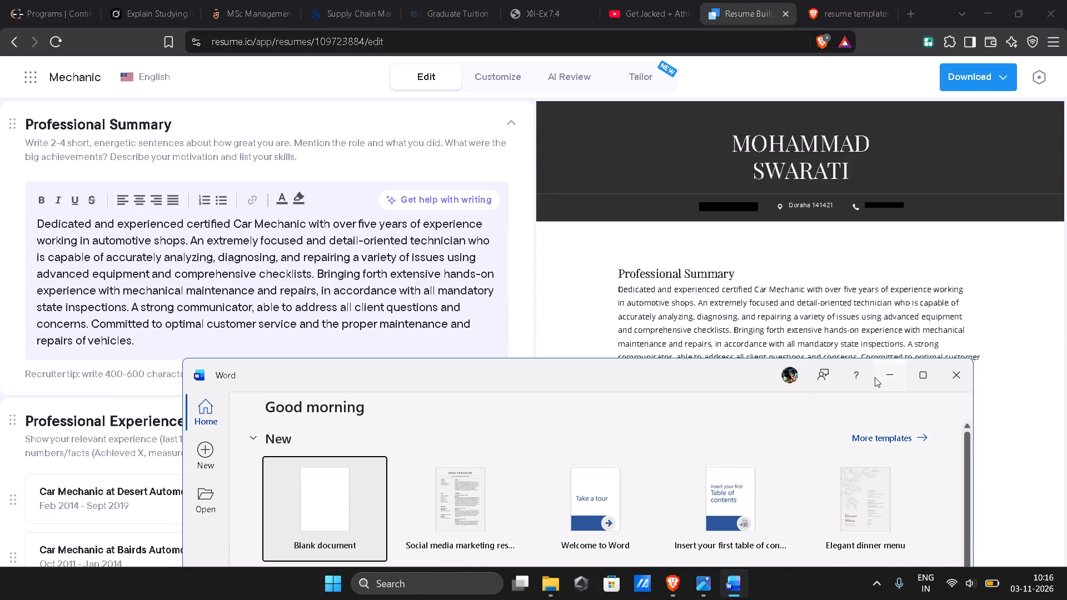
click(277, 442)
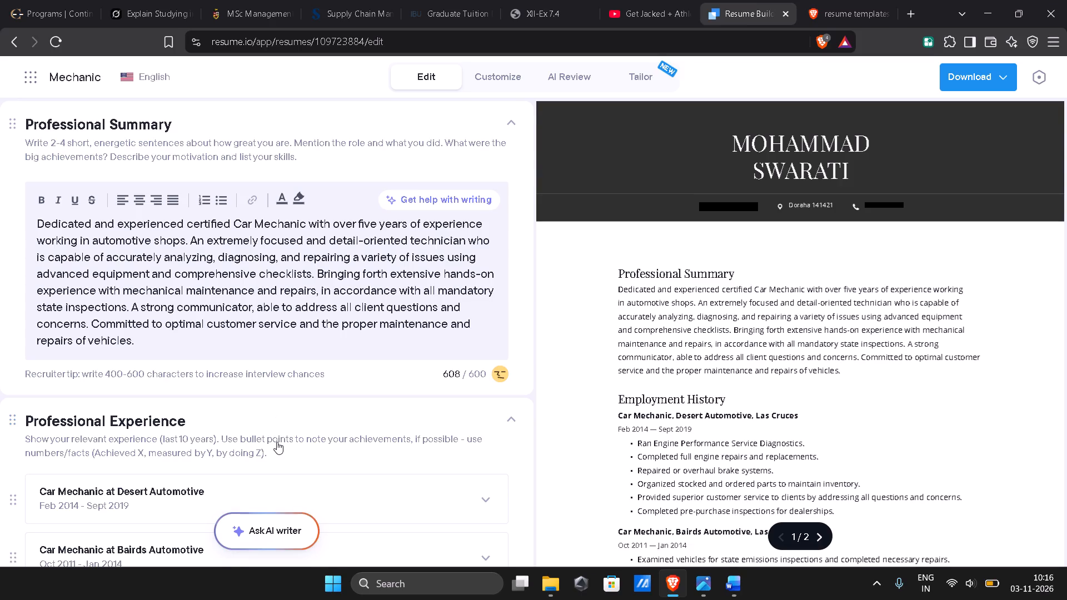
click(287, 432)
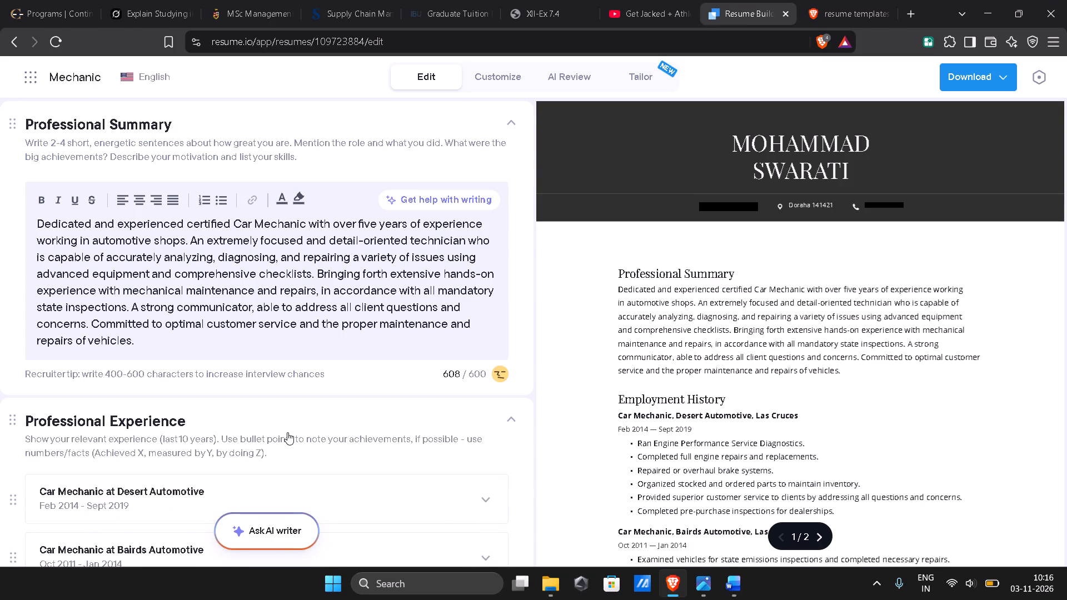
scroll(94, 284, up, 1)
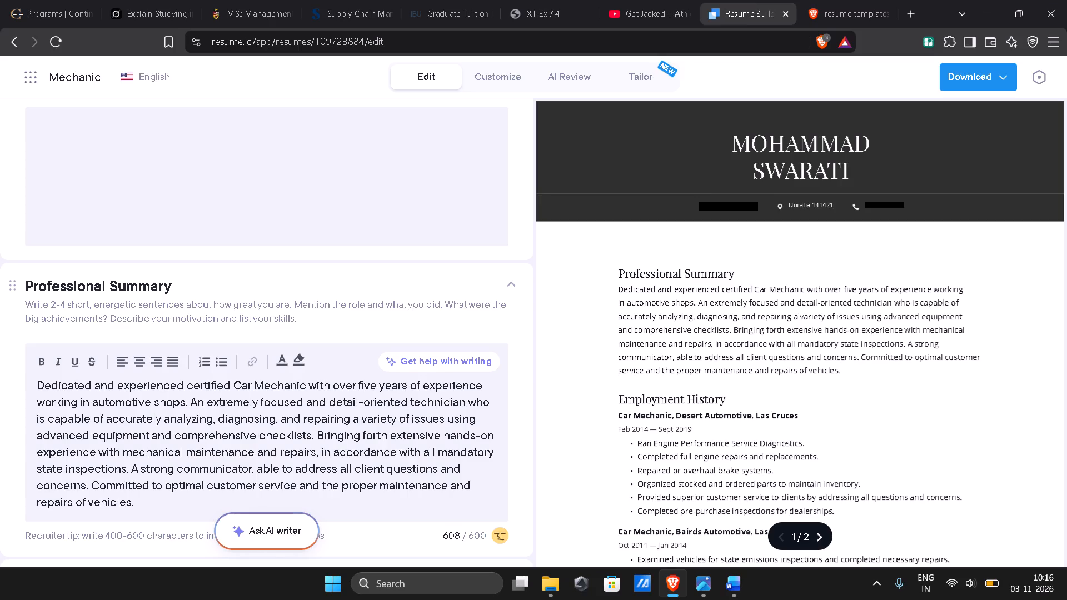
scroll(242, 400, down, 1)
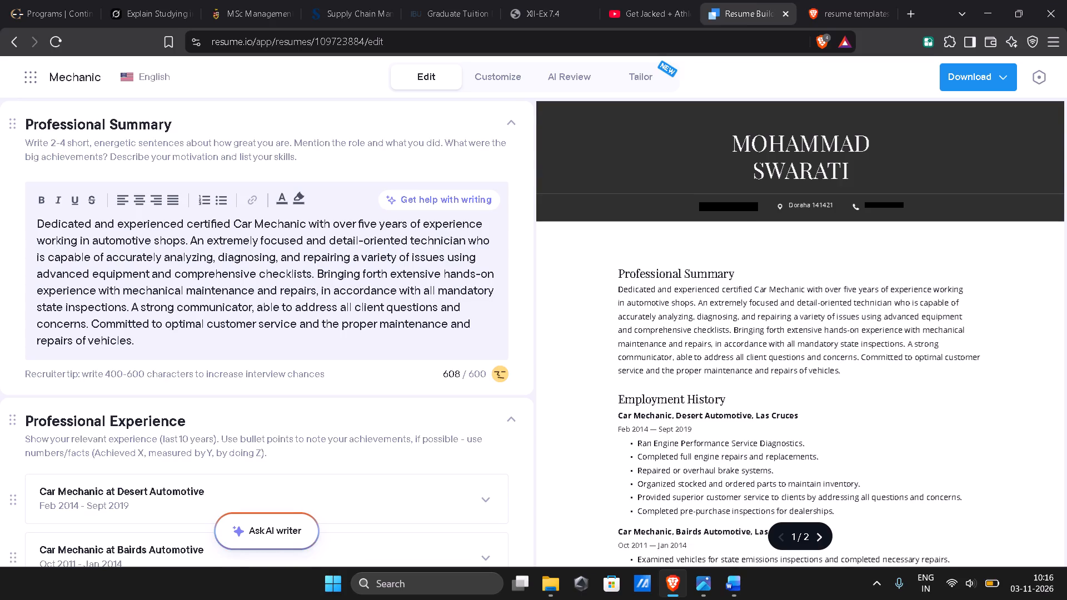
Set the years of experience in the first sentence of the professional summary to "four".
click(375, 222)
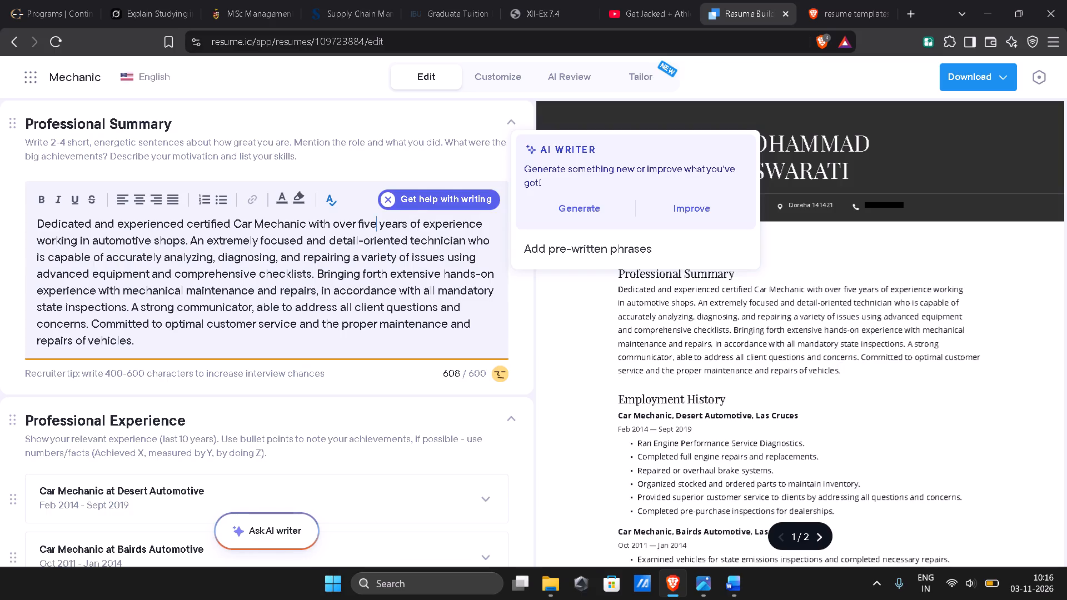
key(BackSpace)
key(BackSpace)
key(BackSpace)
text(our)
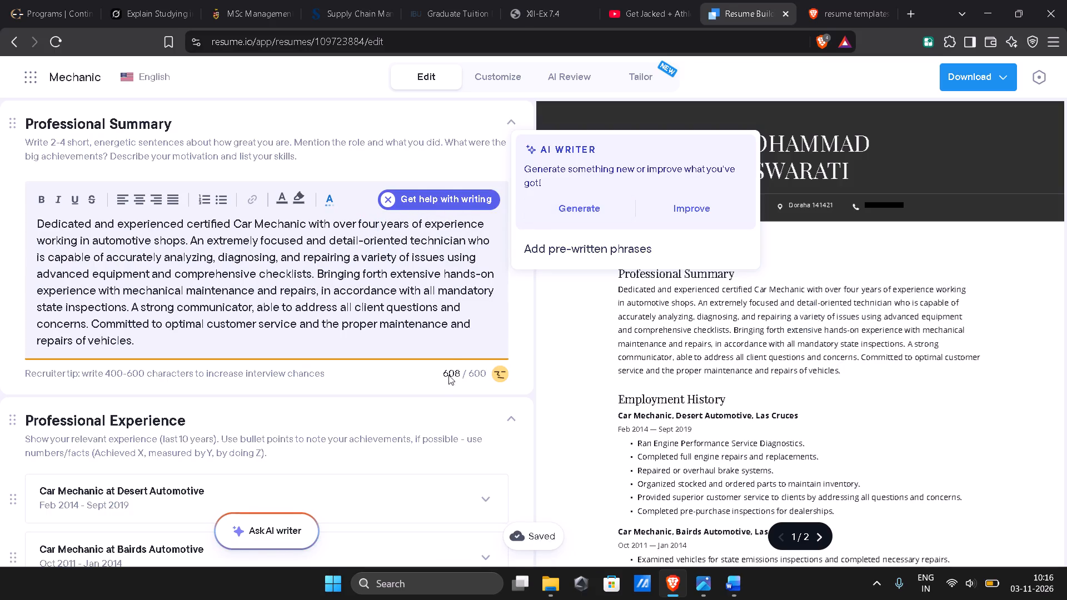
click(392, 402)
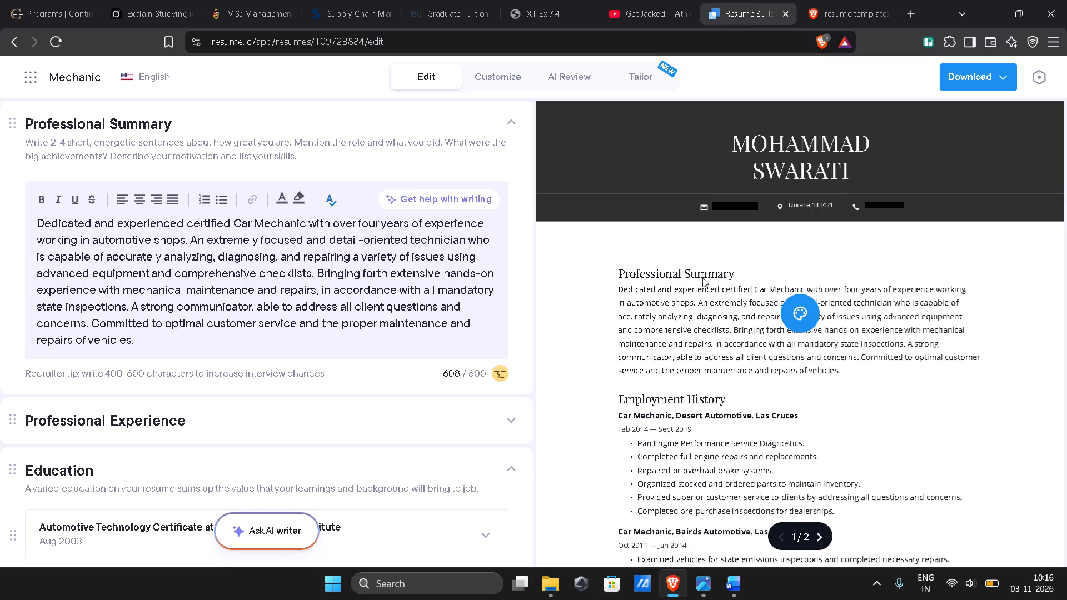
Open the Desert Automotive entry in the professional experience and replace its job title with "Surindera".
scroll(681, 391, down, 1)
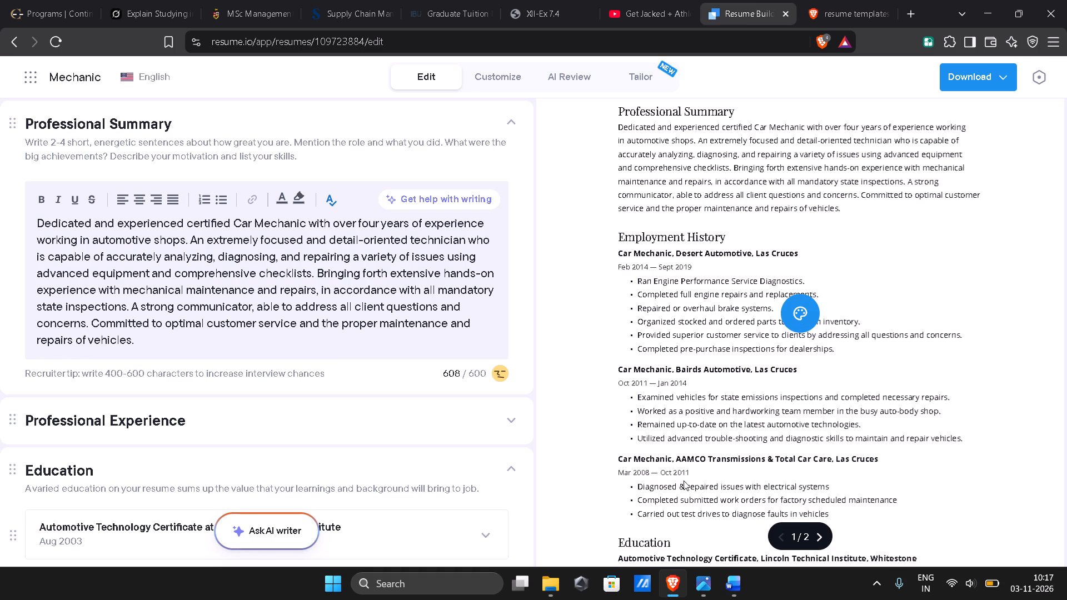
click(273, 427)
scroll(286, 398, down, 1)
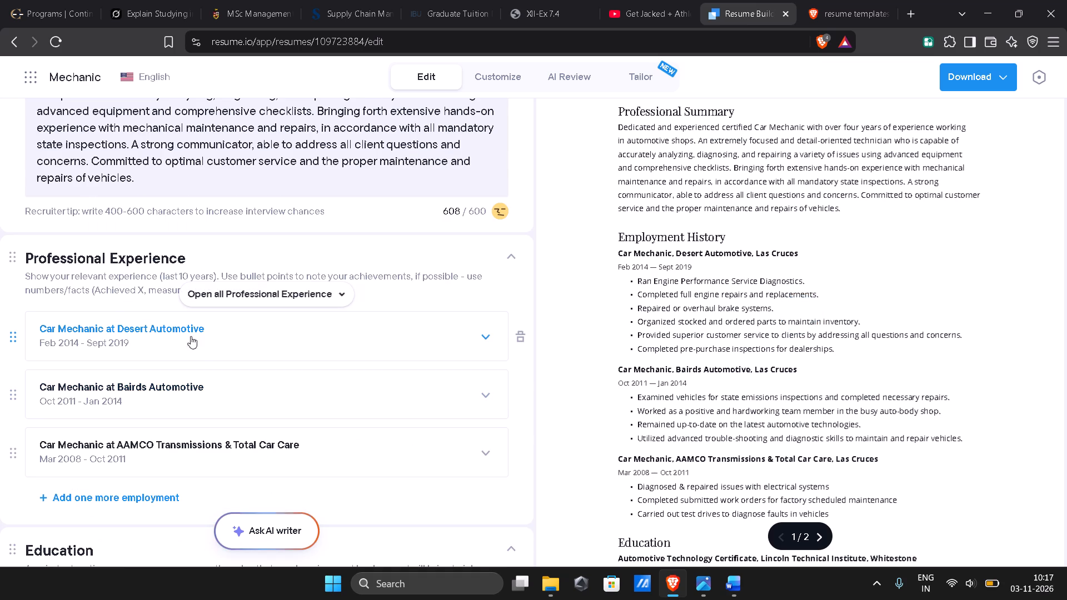
click(221, 343)
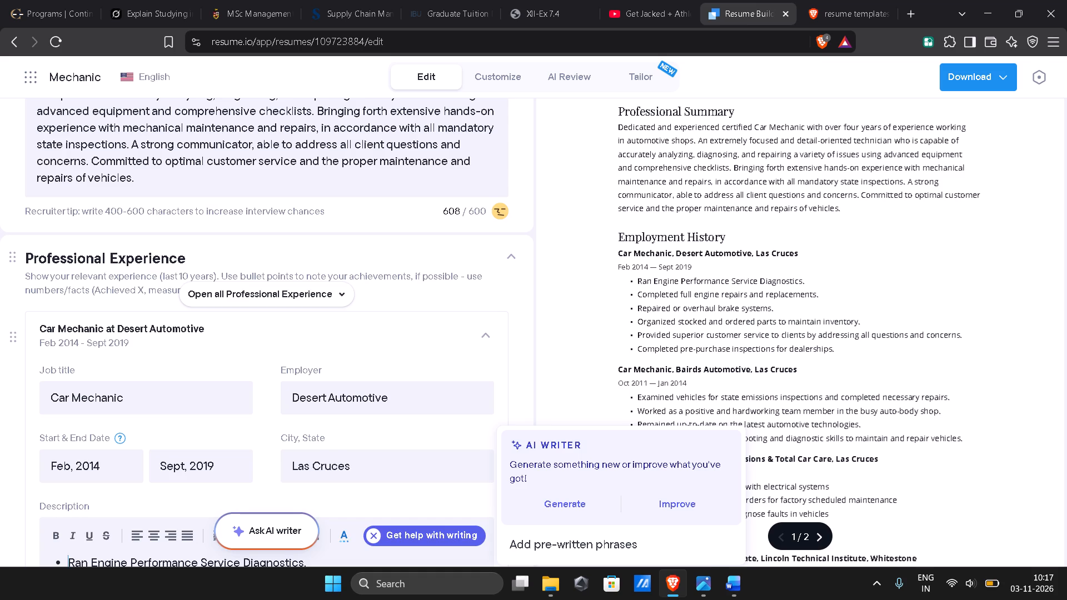
scroll(182, 403, down, 1)
drag(148, 237, 49, 241)
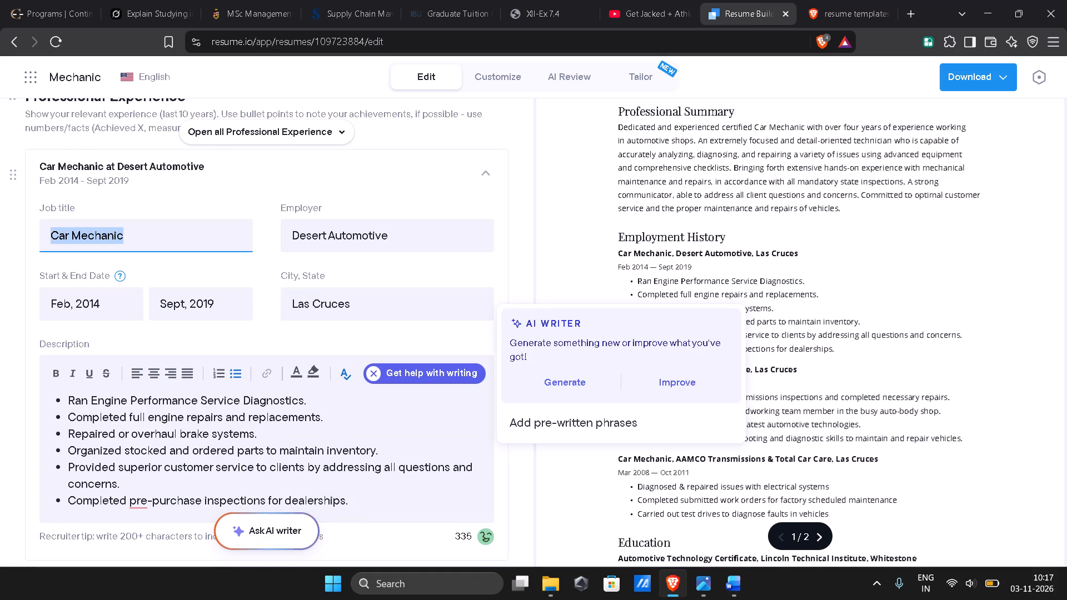
drag(49, 241, 46, 241)
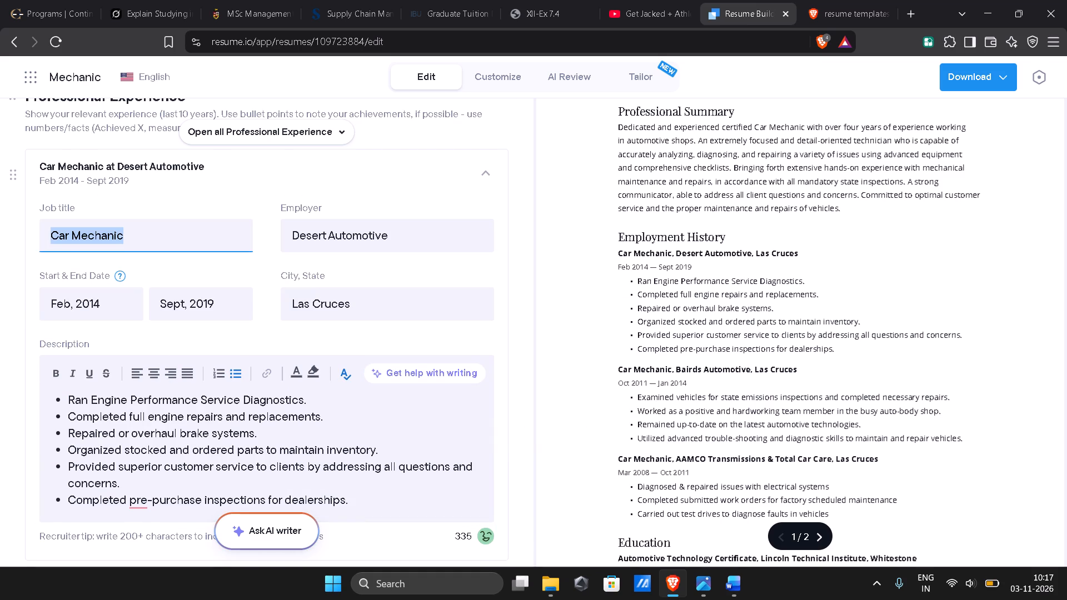
text(Surinder)
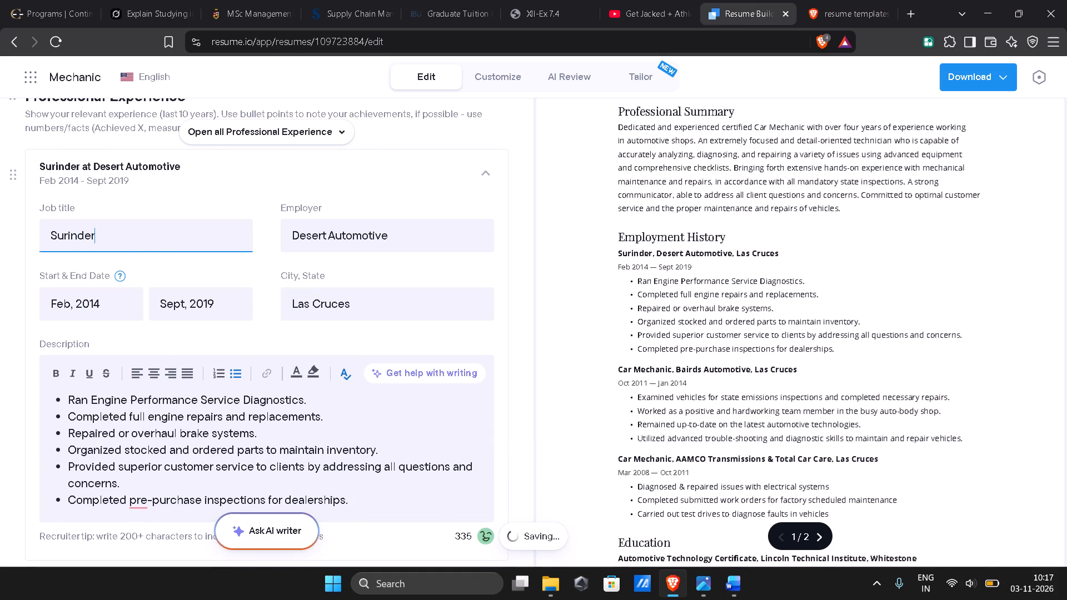
key(a)
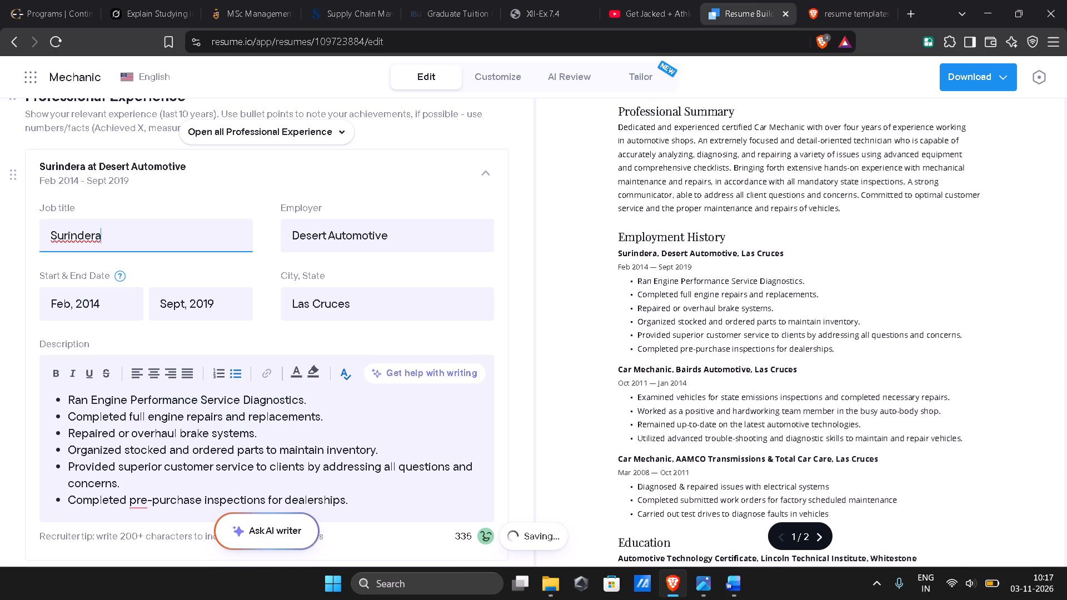
Replace the employer in the Desert Automotive entry with "Car care".
drag(412, 239, 274, 225)
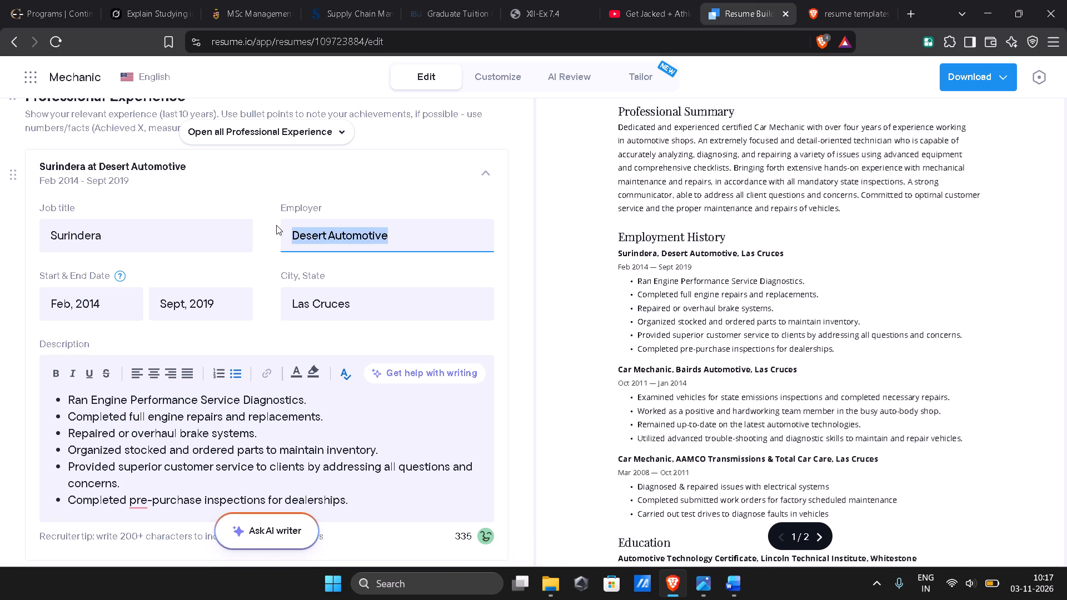
key(shift+c)
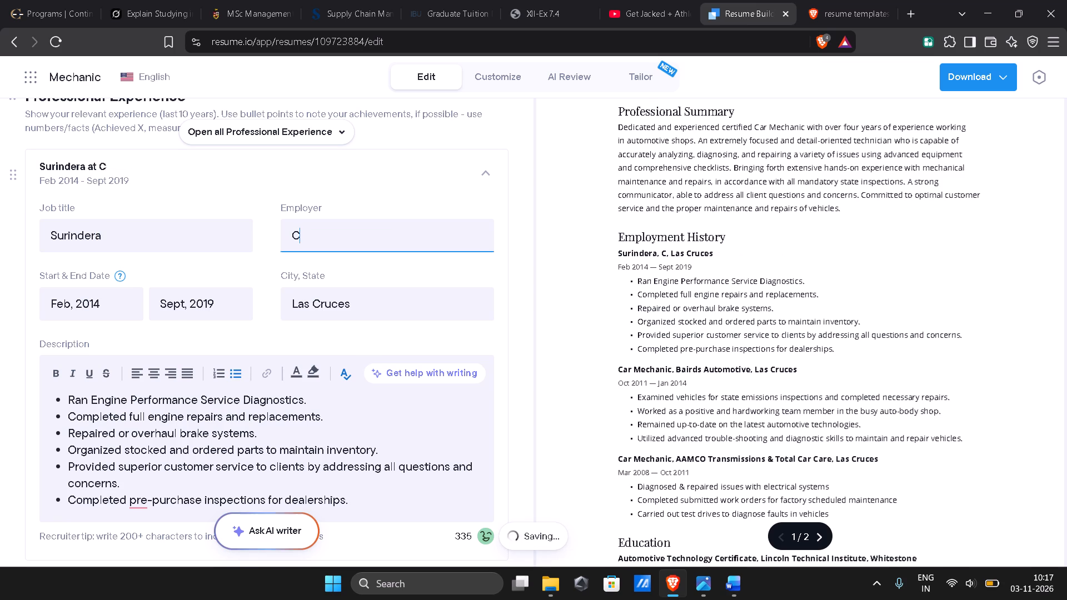
text(ar)
key(space)
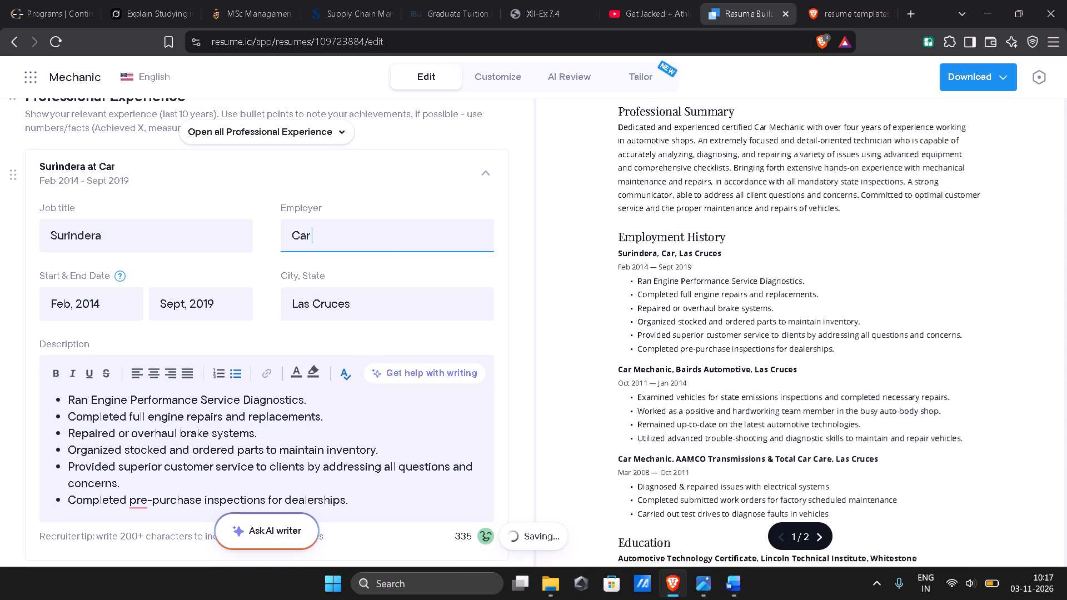
text(care)
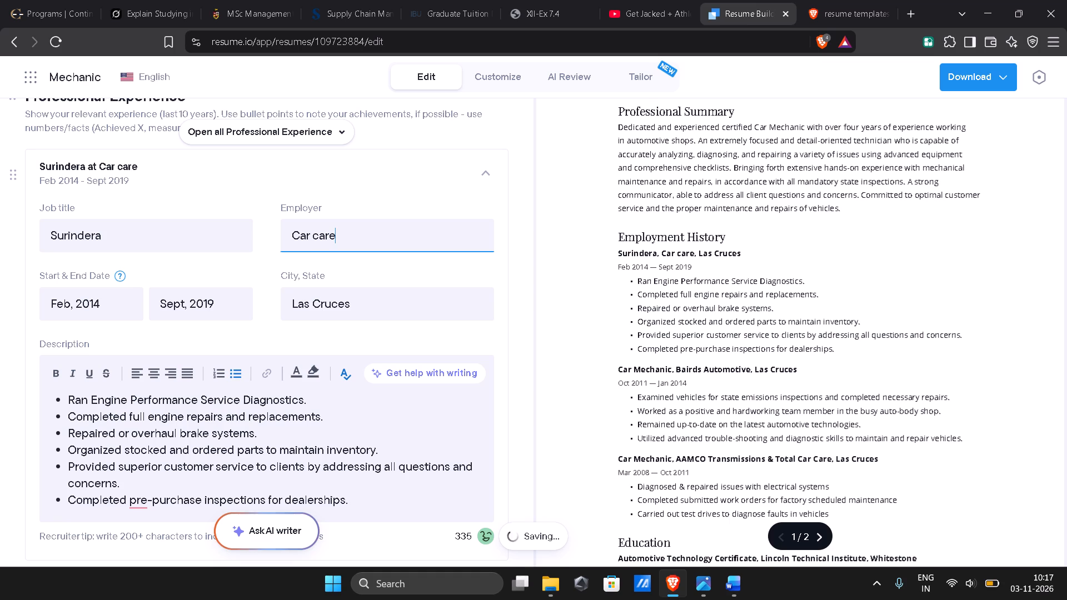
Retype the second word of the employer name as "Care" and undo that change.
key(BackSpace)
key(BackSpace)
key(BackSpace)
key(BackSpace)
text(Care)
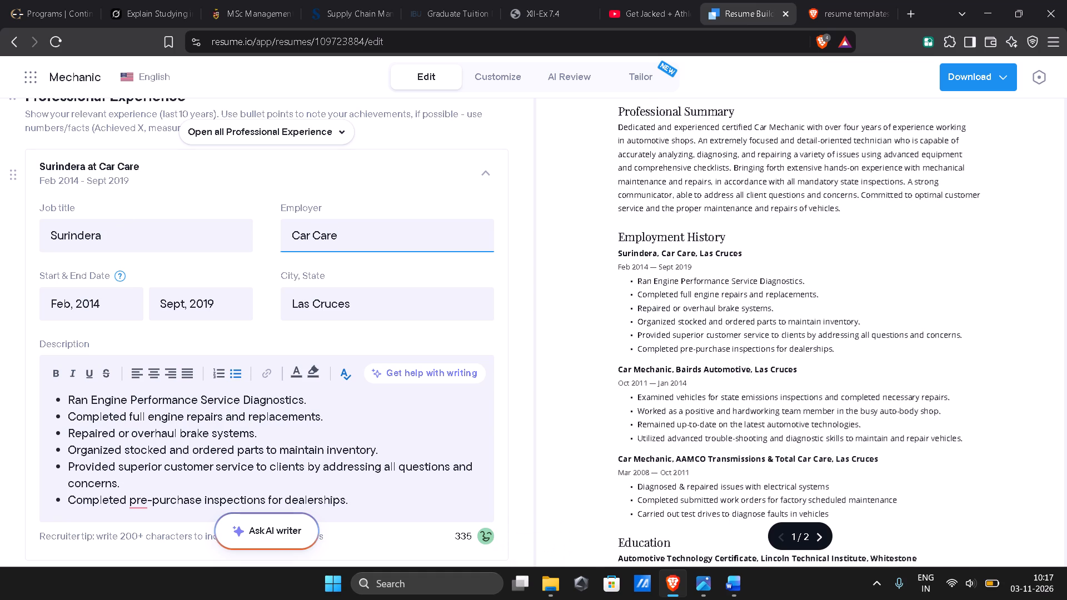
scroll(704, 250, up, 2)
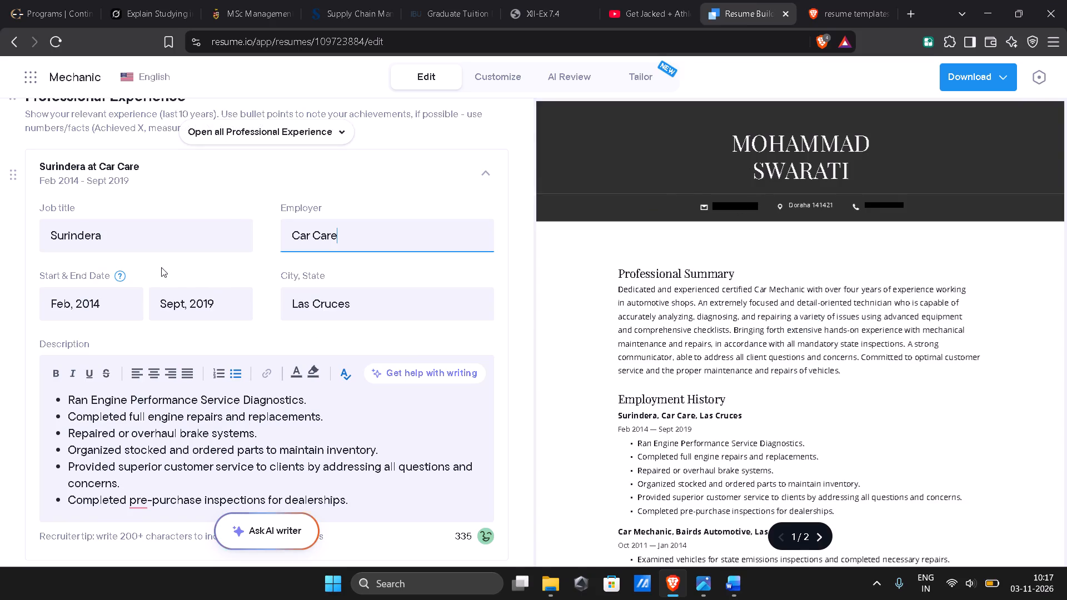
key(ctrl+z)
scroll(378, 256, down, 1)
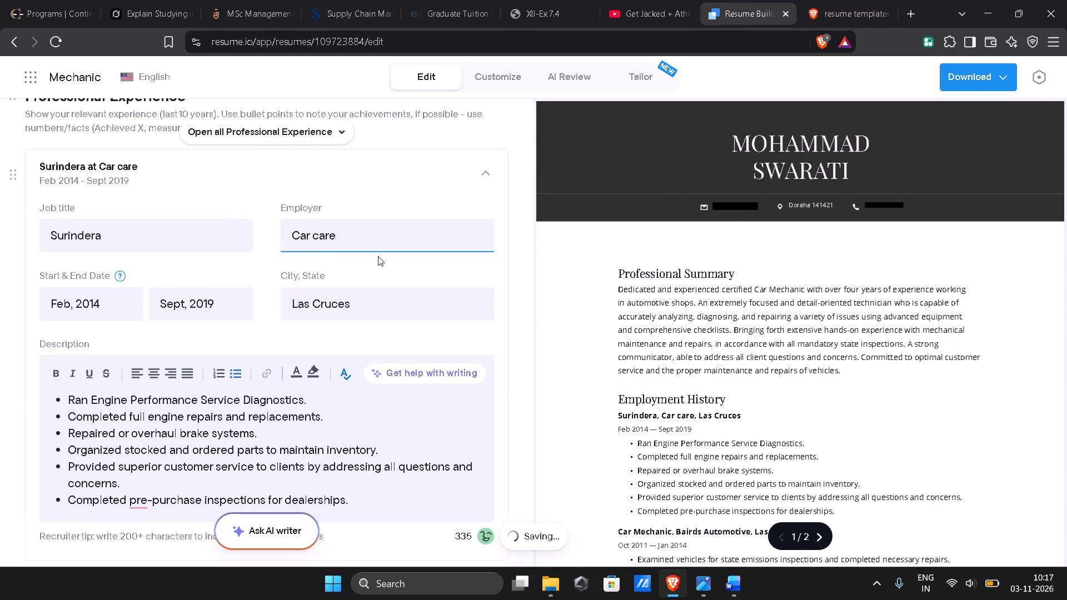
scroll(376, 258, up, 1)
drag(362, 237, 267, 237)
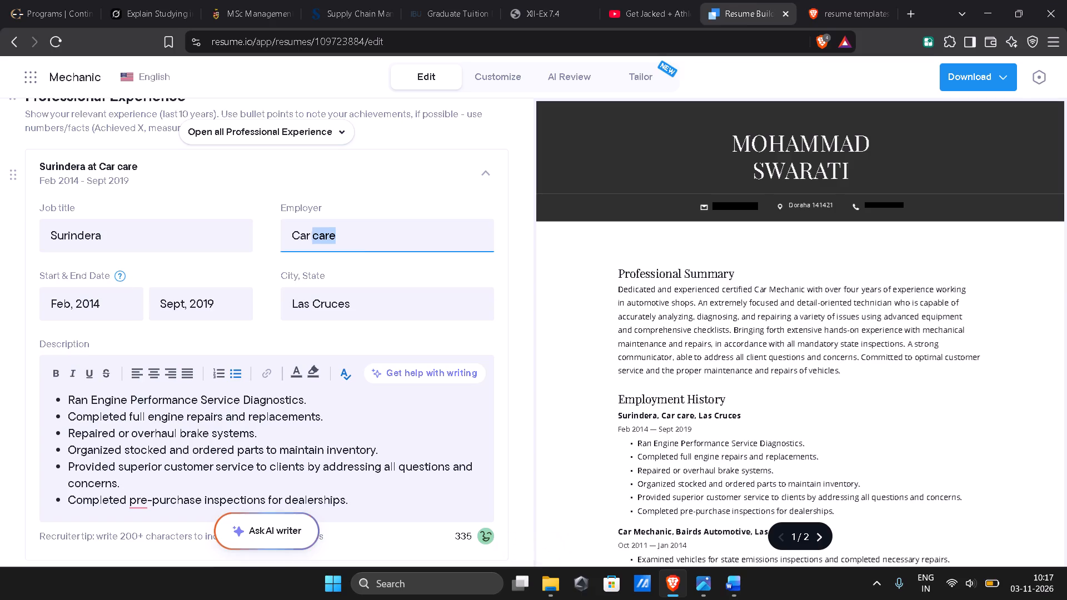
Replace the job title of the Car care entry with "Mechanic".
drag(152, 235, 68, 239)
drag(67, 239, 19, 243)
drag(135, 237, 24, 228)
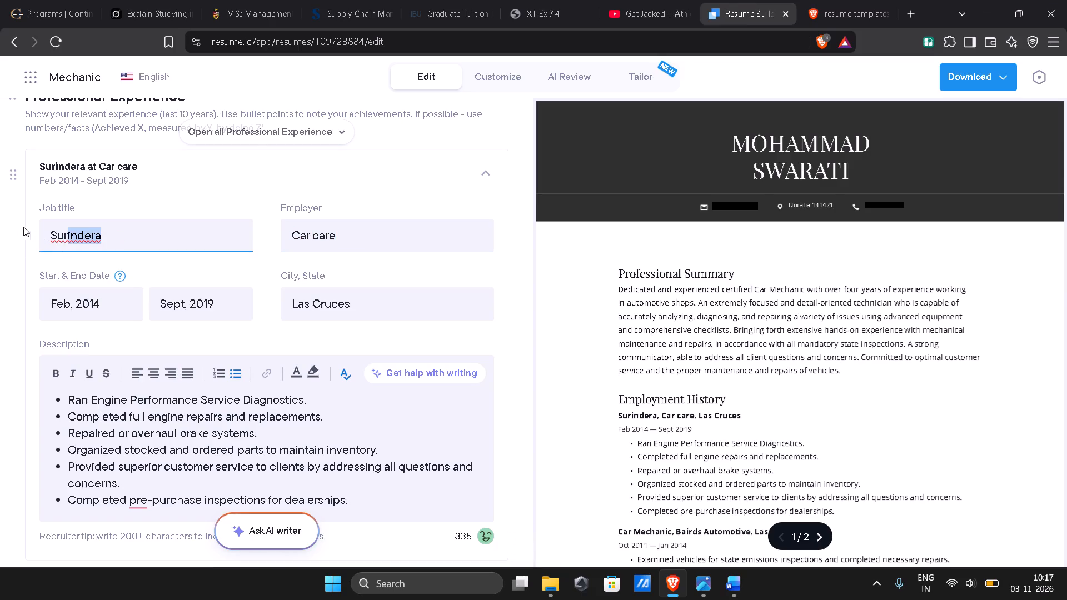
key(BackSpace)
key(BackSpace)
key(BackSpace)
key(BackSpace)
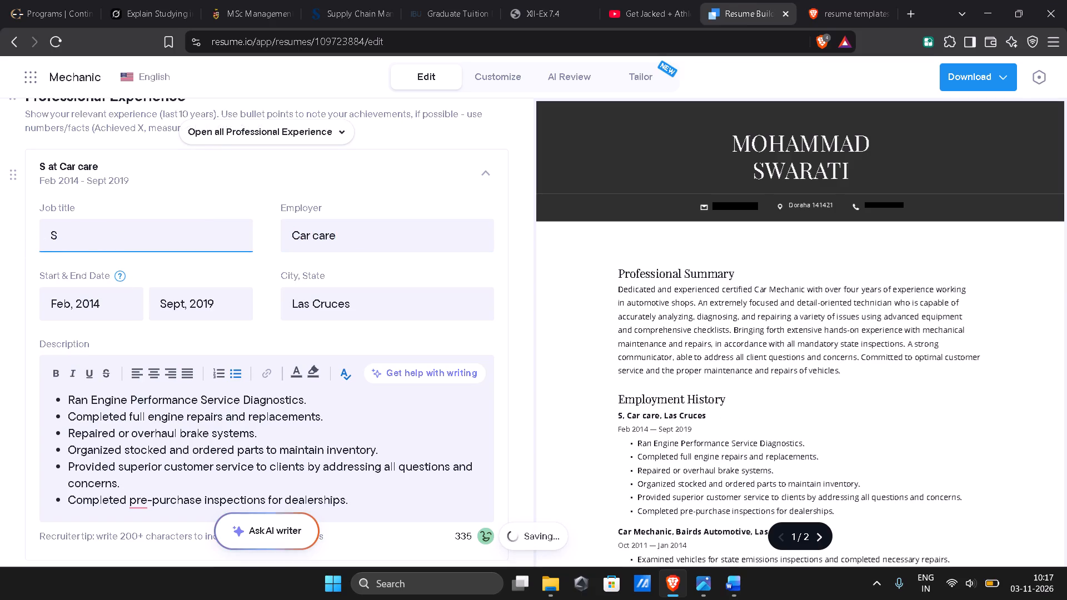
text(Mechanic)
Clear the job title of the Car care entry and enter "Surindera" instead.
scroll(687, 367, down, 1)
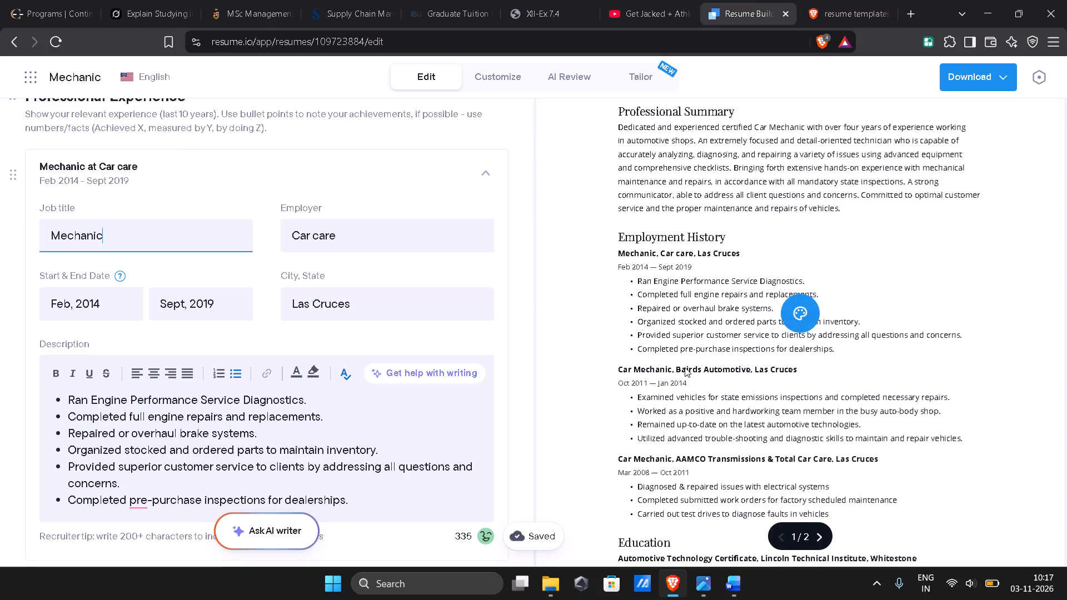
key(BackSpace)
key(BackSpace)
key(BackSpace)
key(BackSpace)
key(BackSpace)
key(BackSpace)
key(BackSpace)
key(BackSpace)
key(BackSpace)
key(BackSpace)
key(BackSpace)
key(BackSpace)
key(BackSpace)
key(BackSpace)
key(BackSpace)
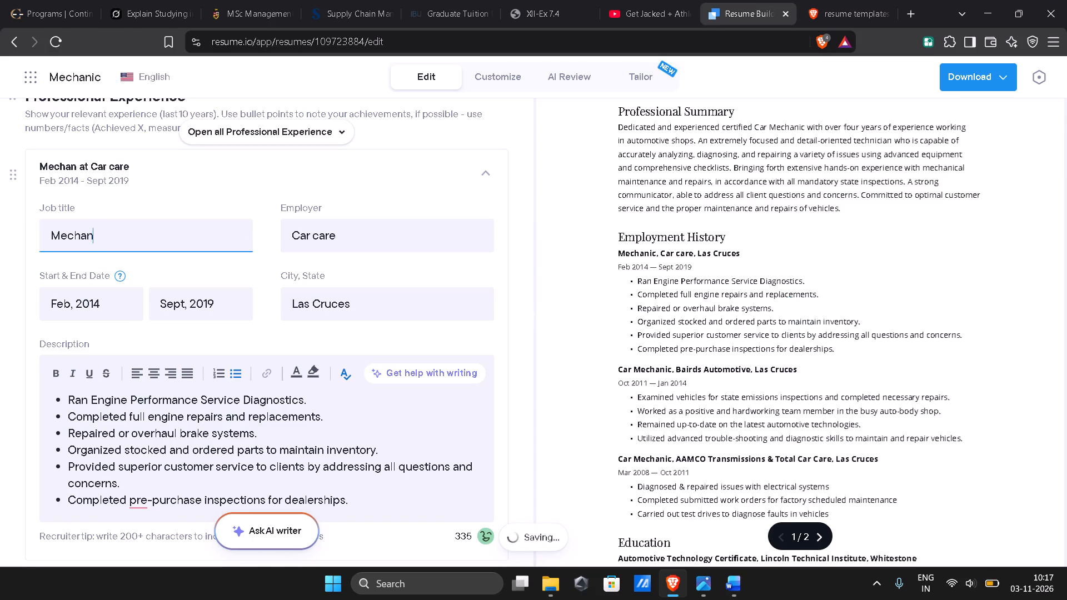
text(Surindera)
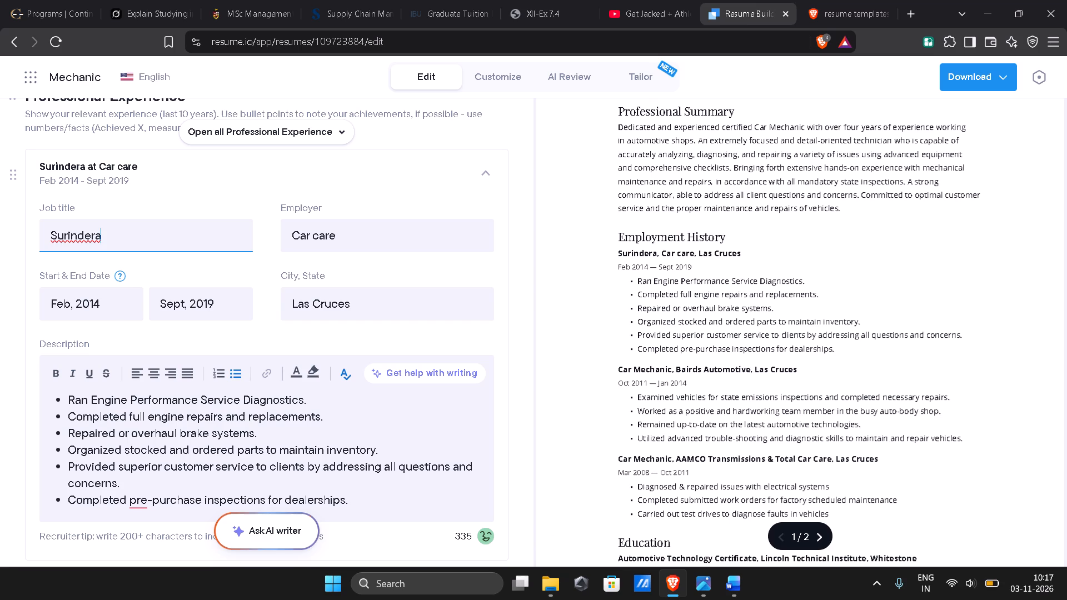
Replace the city of the Car care entry with "Manji Sahab".
drag(372, 306, 270, 312)
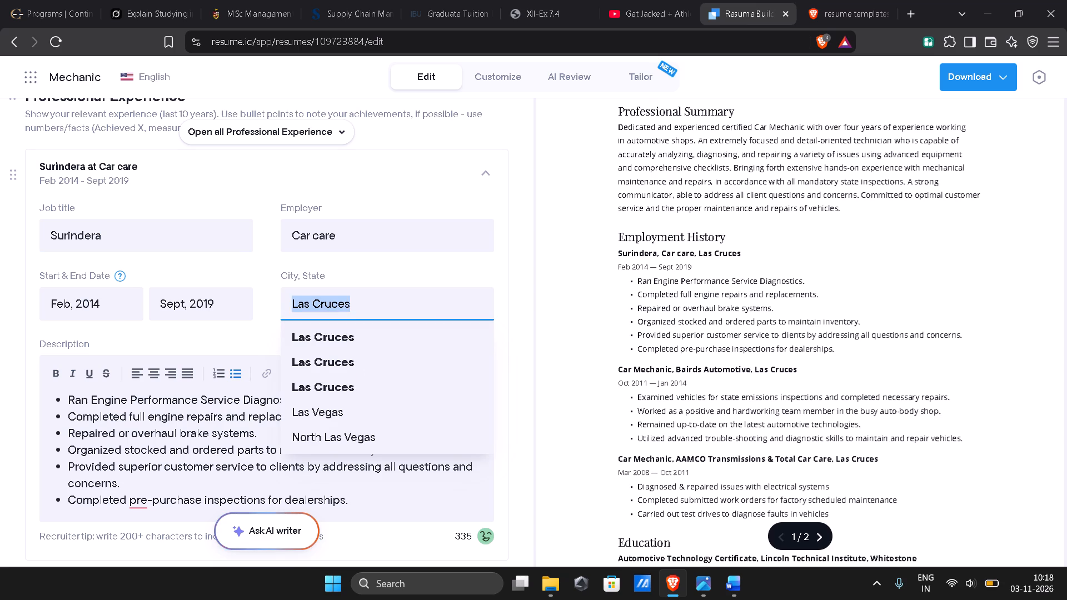
key(BackSpace)
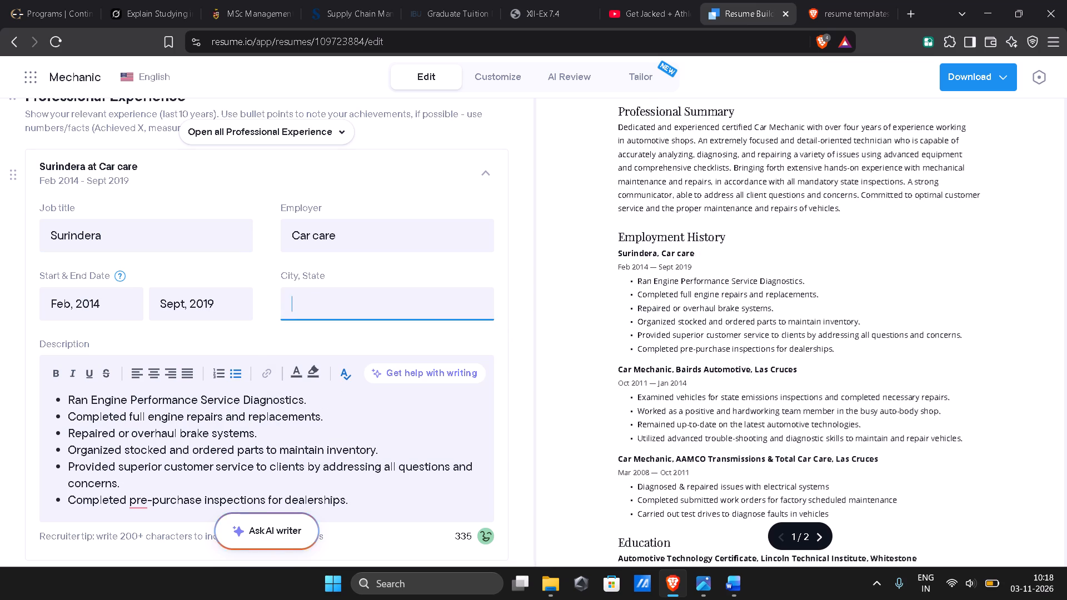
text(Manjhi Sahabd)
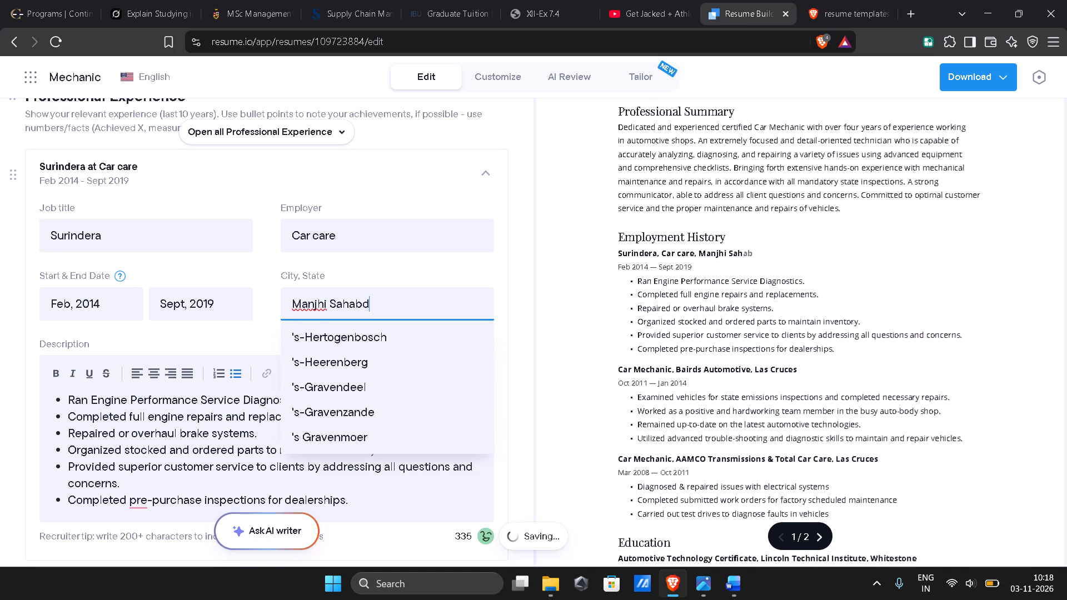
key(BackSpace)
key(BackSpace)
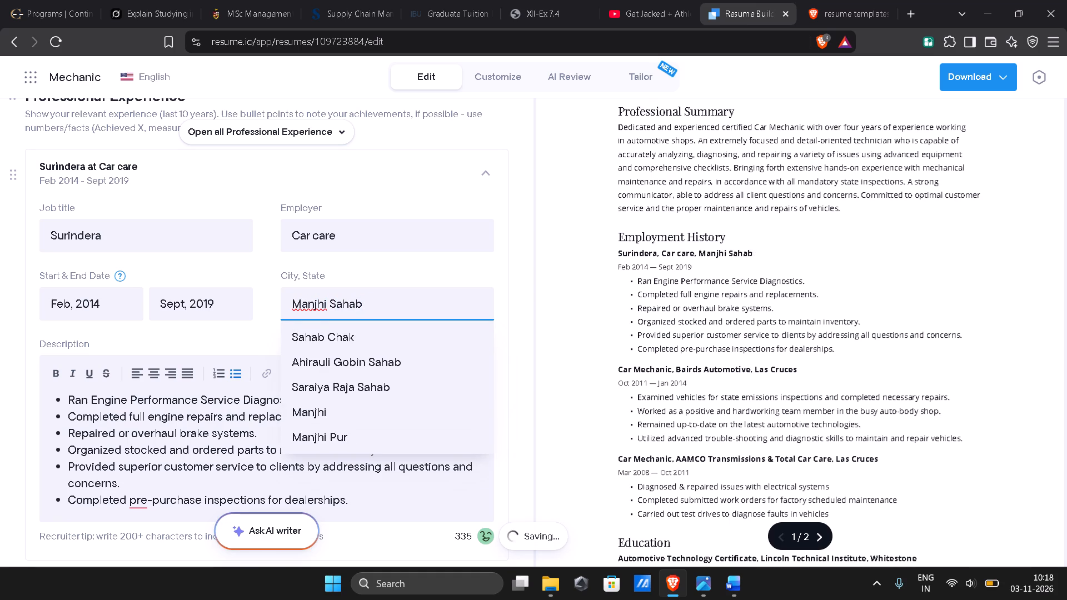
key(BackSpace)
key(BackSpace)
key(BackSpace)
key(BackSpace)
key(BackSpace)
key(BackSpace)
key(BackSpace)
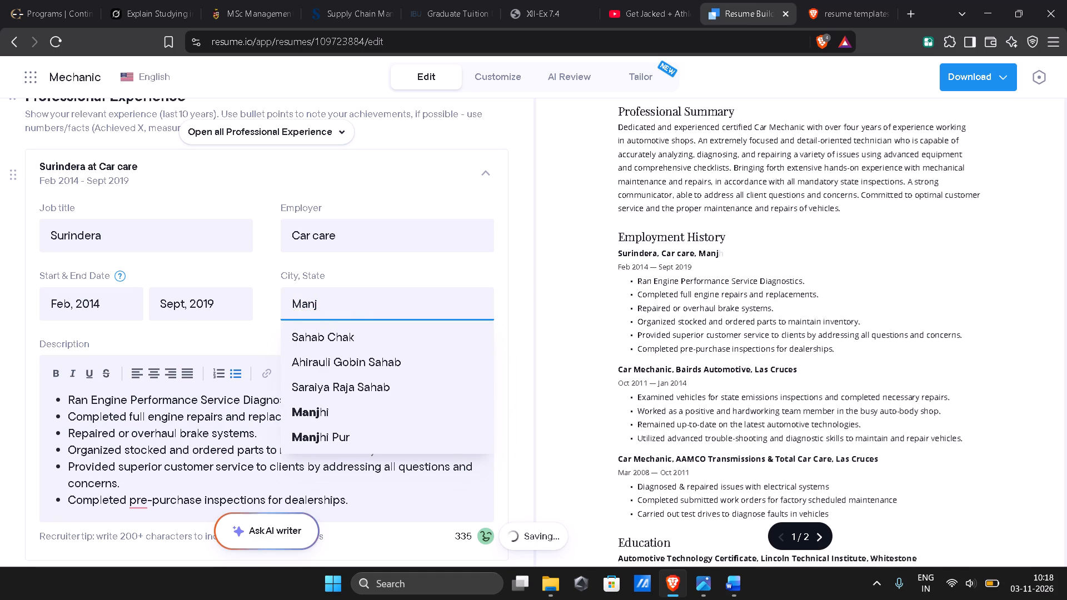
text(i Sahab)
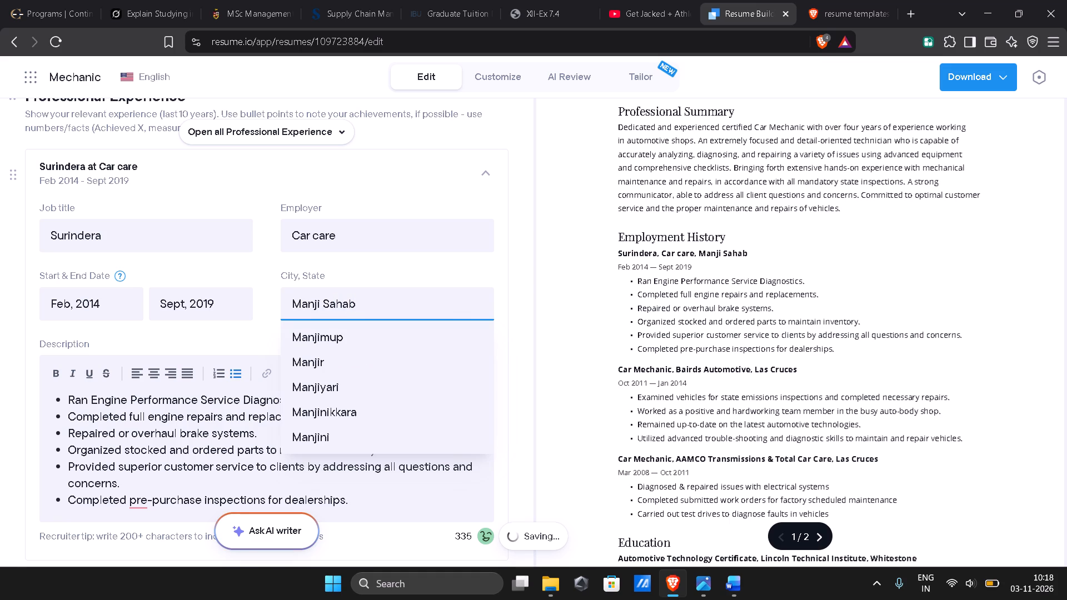
Set the start date of the Car care entry to Feb, 2023.
click(120, 304)
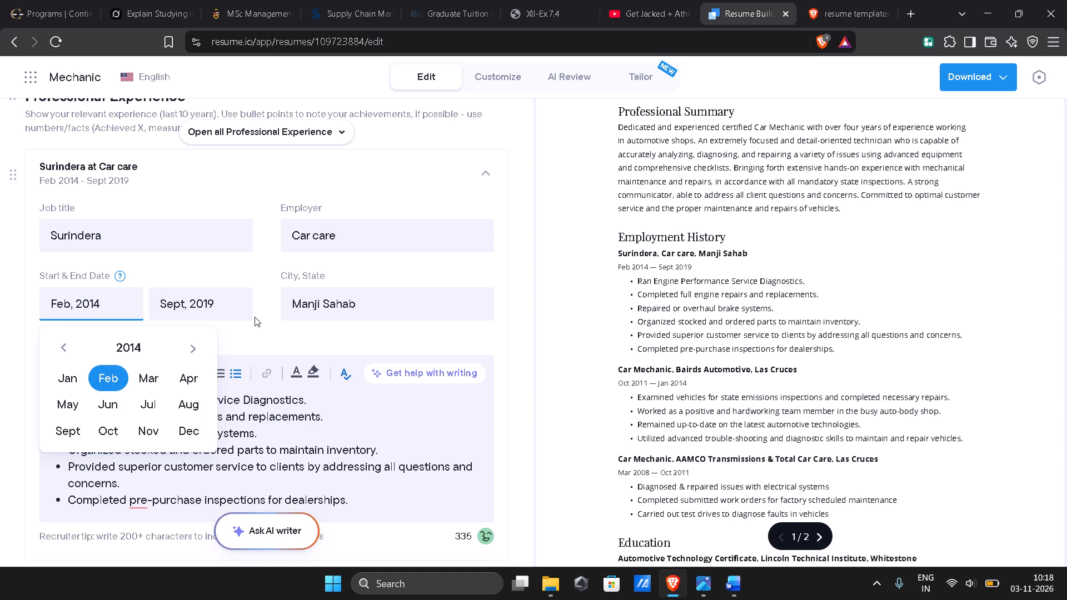
click(267, 324)
scroll(257, 313, down, 1)
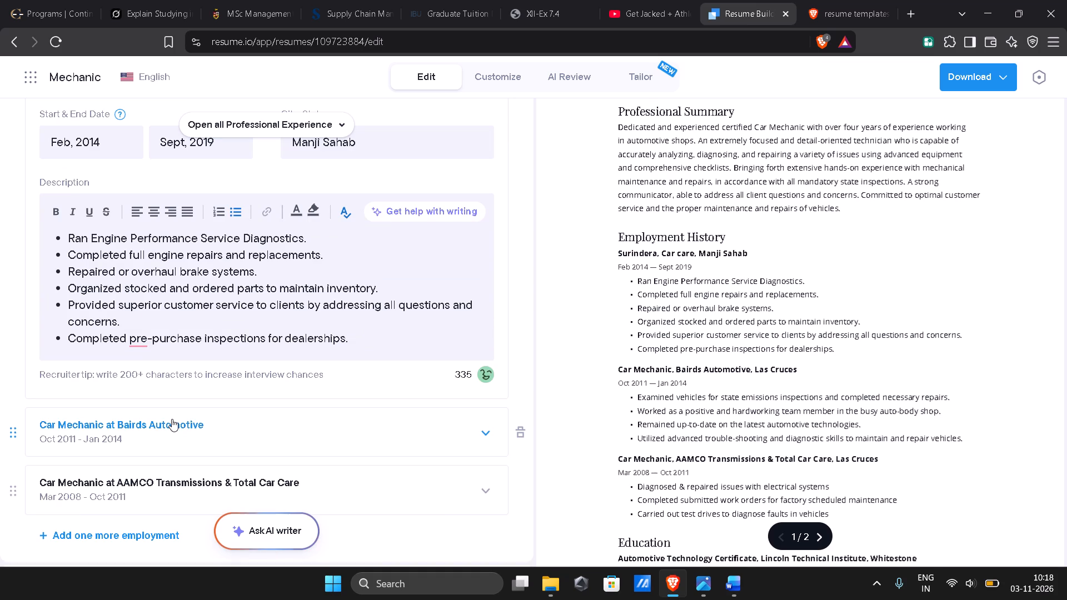
scroll(204, 384, up, 1)
drag(118, 297, 104, 296)
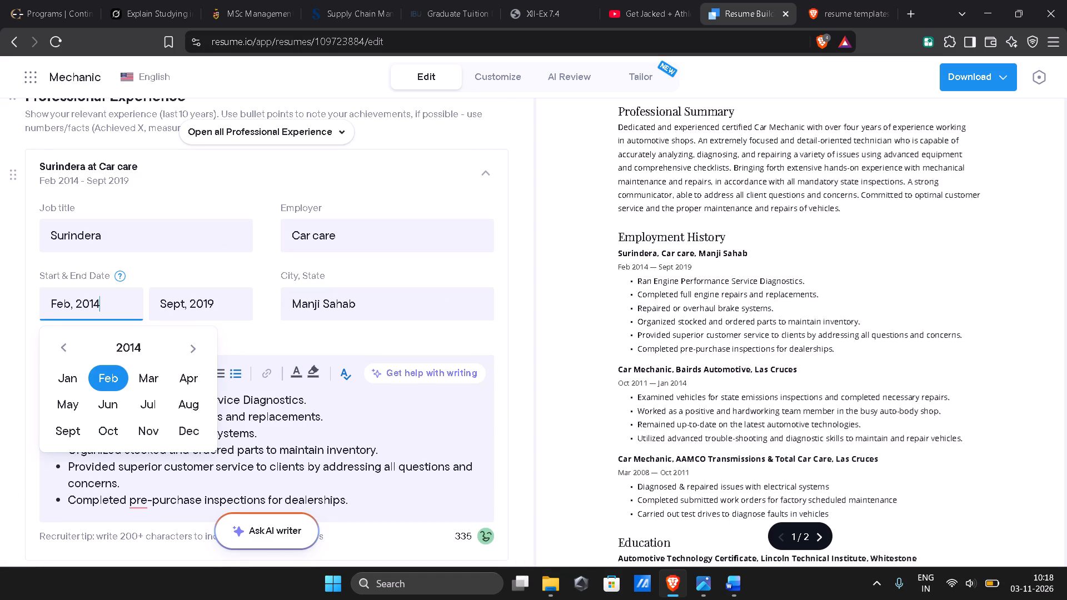
drag(104, 296, 99, 296)
key(BackSpace)
key(BackSpace)
text(23)
Set the year of the Car care entry's end date to 2025.
click(228, 309)
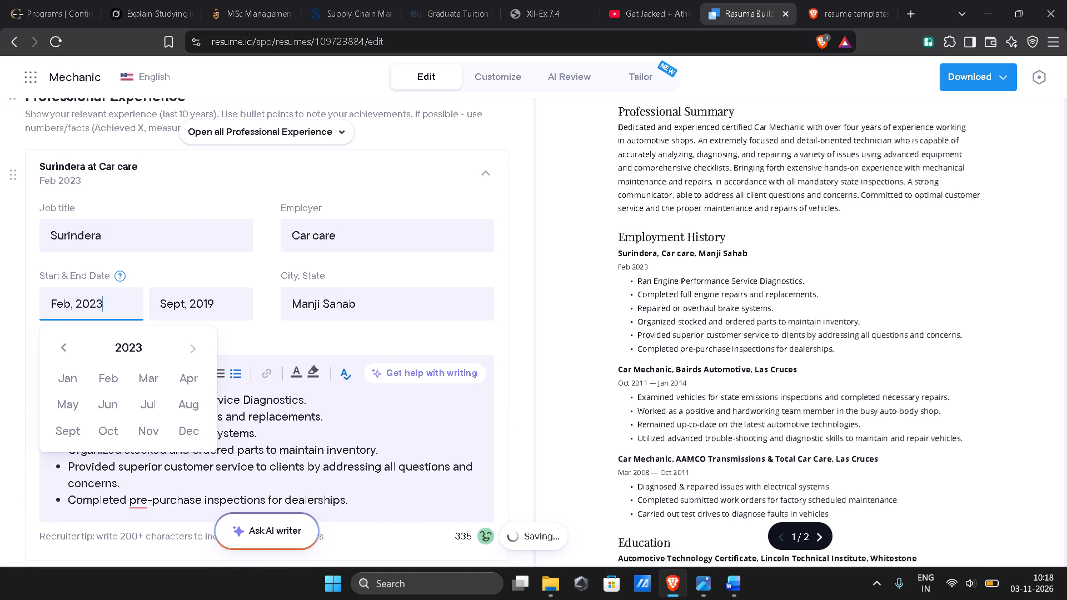
key(BackSpace)
key(BackSpace)
key(BackSpace)
key(BackSpace)
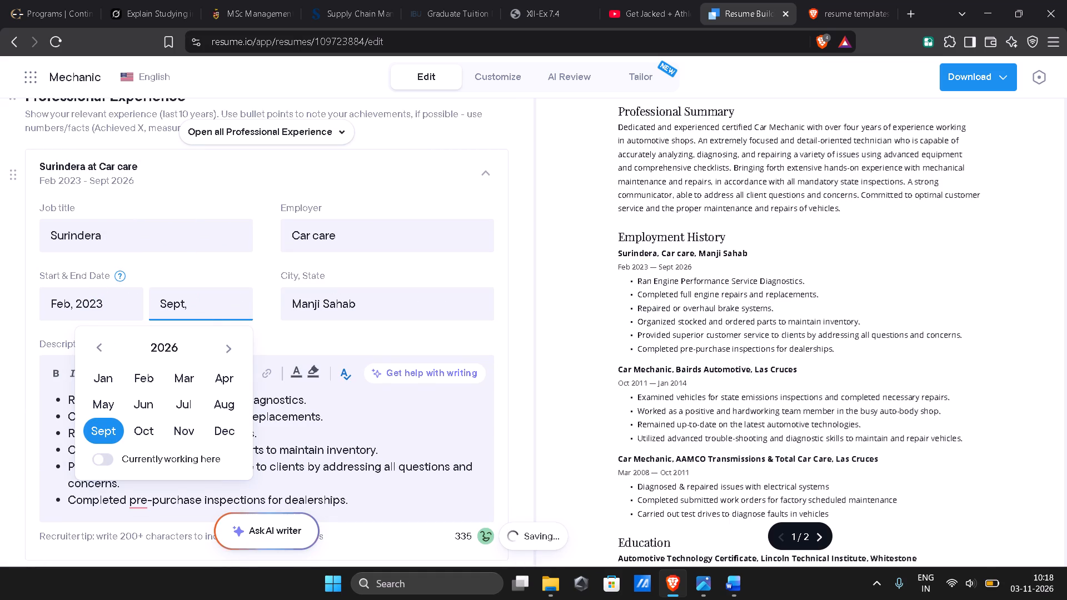
text(2025)
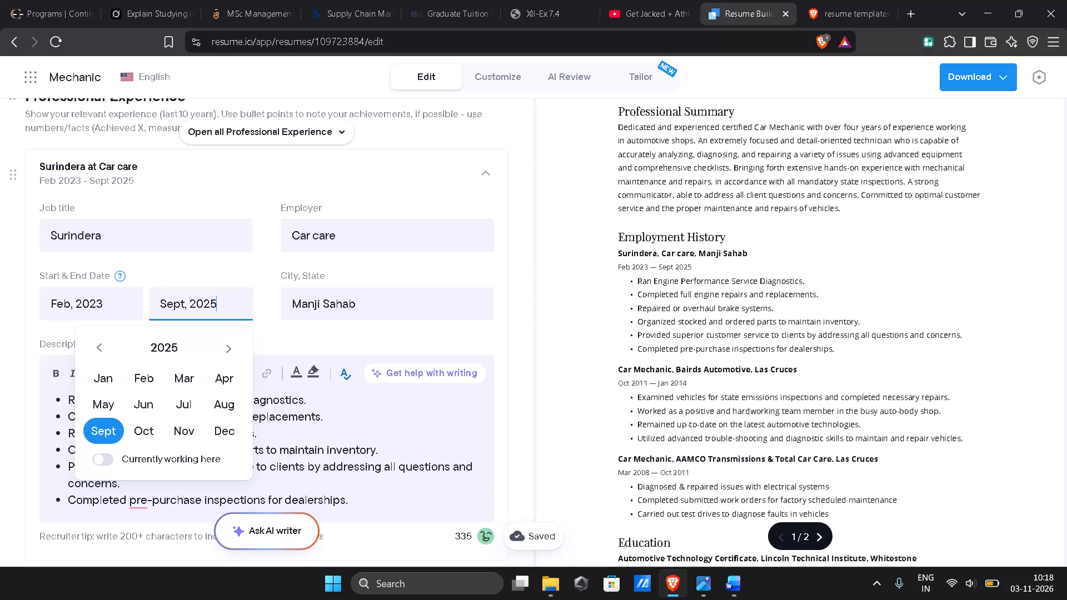
Change the month of the Car care entry's end date to May.
drag(181, 299, 168, 302)
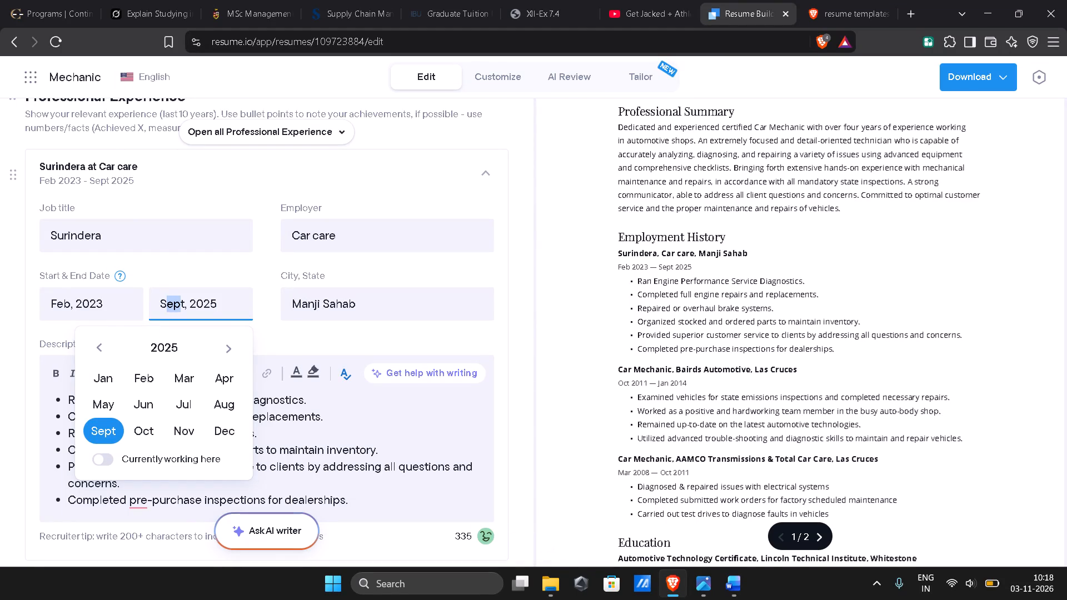
key(Right)
key(BackSpace)
key(BackSpace)
key(BackSpace)
key(Right)
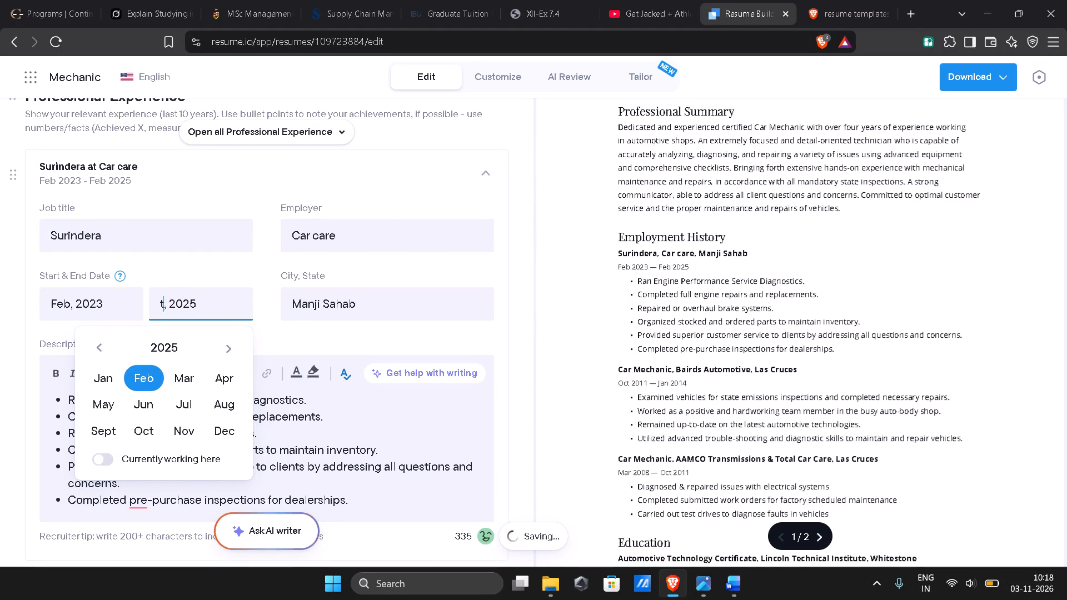
key(BackSpace)
text(ma)
key(BackSpace)
key(BackSpace)
text(May)
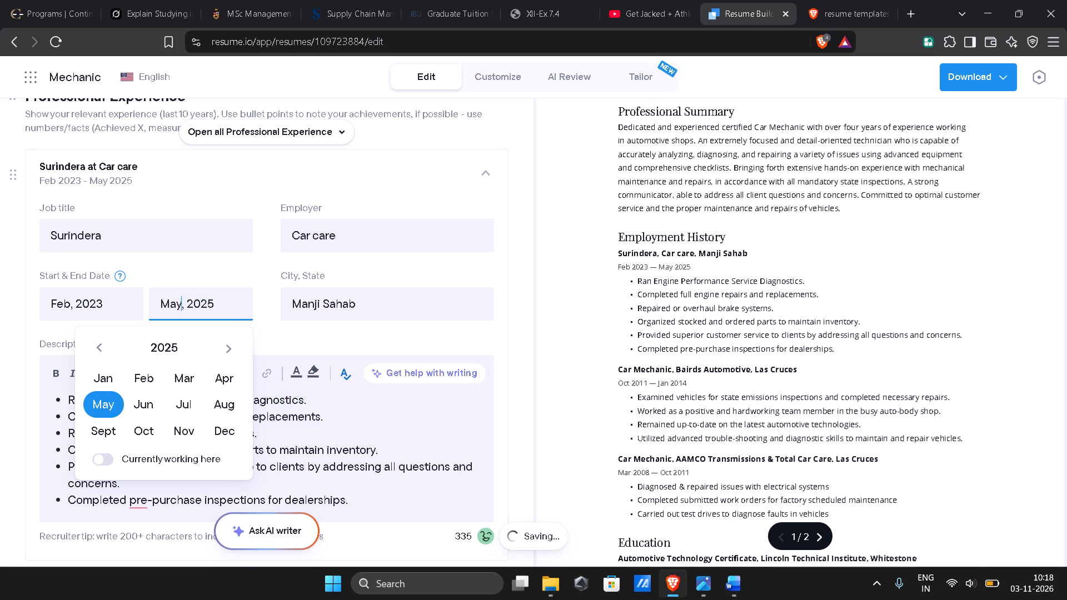
click(213, 264)
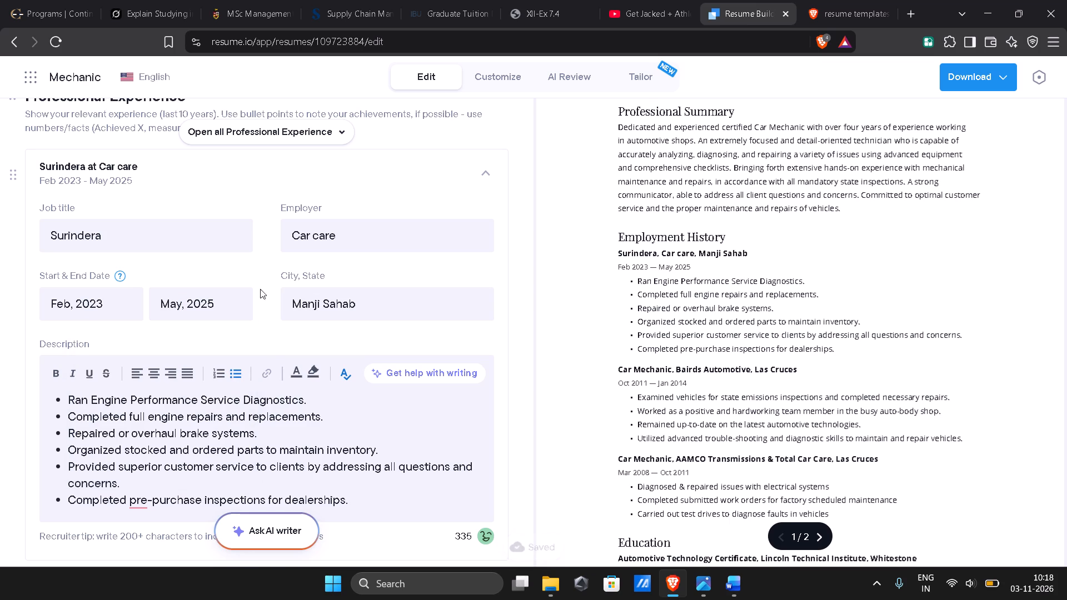
Replace the first description bullet about engine performance diagnostics with "Fixed Suspensions".
scroll(261, 326, down, 1)
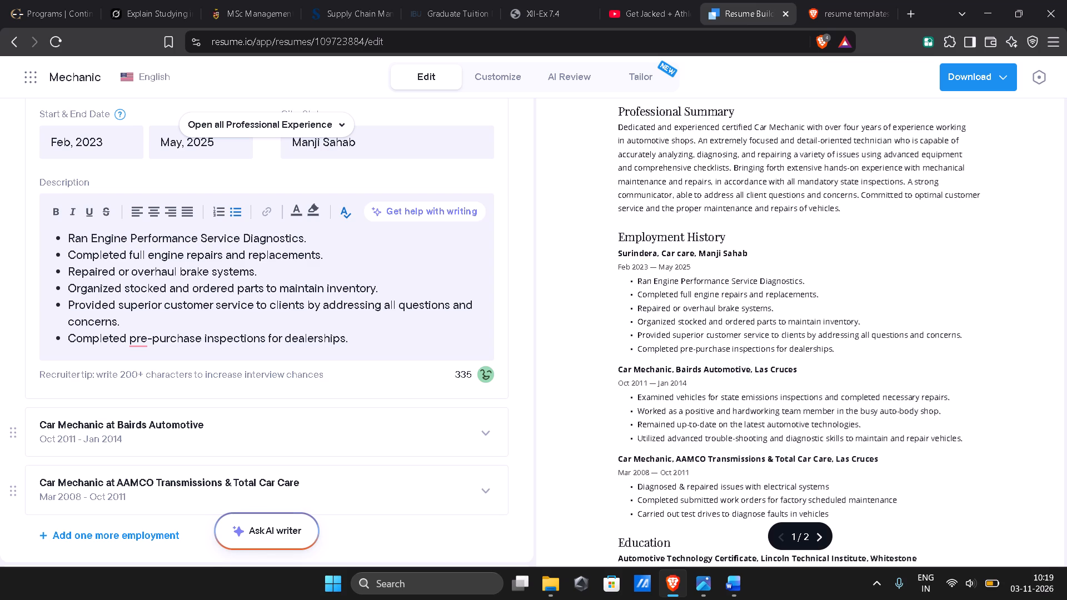
drag(69, 237, 88, 238)
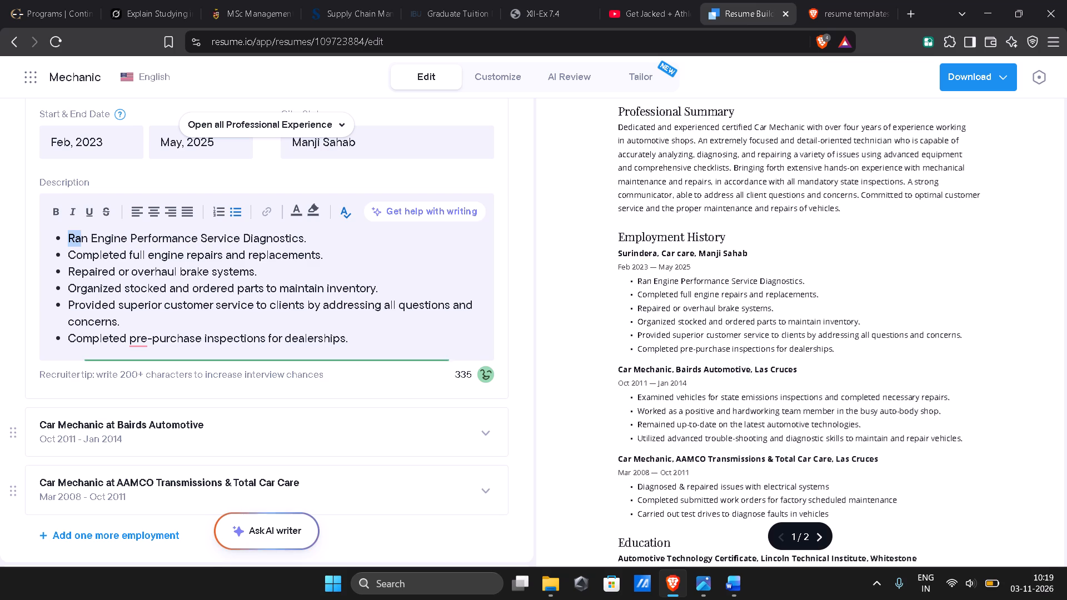
drag(88, 238, 318, 241)
key(BackSpace)
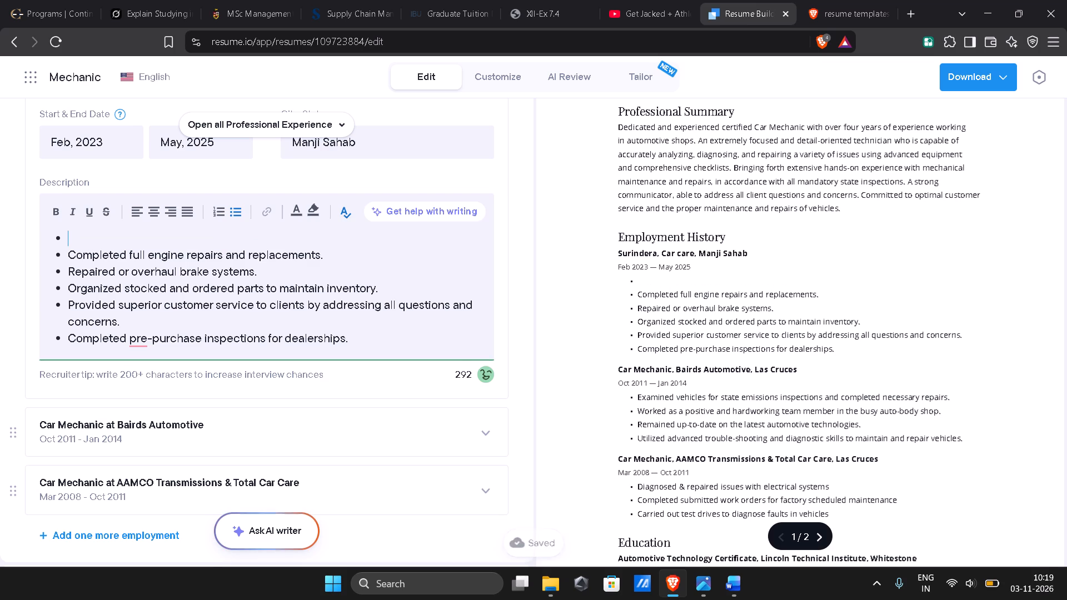
text(Fixed Suspesn)
key(BackSpace)
key(BackSpace)
text(nsions)
Replace the Car care entry's description bullet about full engine repairs and replacements with "Done Many Car Services".
drag(325, 250, 229, 264)
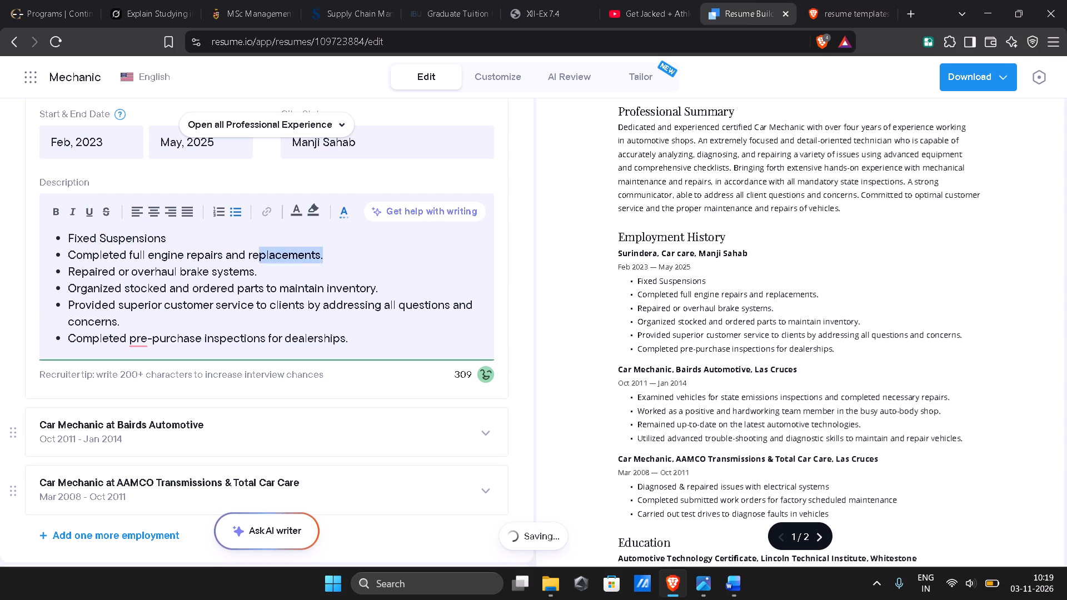
drag(229, 264, 68, 258)
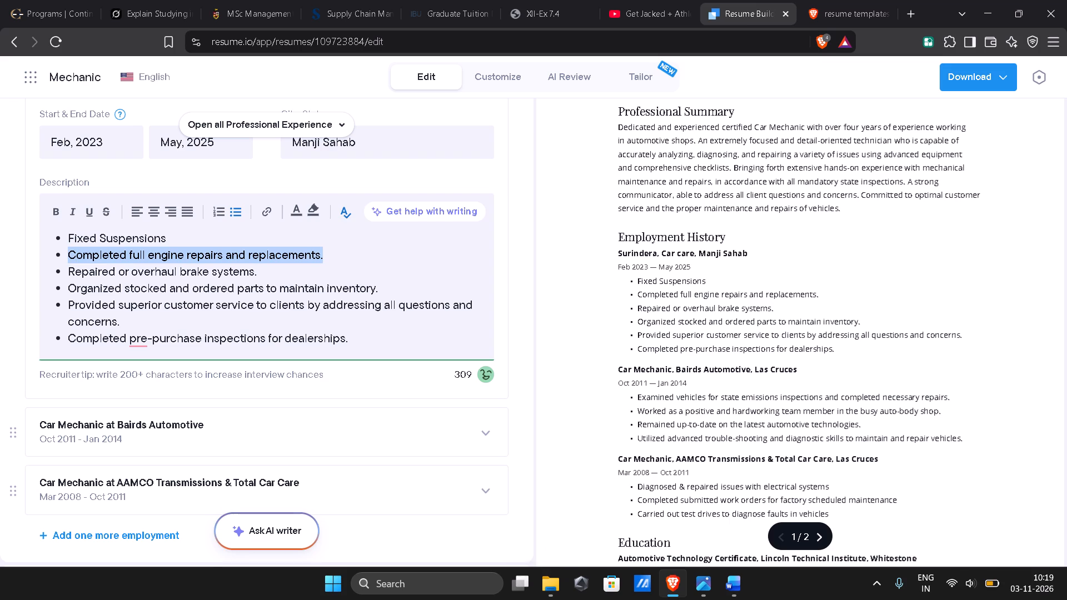
key(BackSpace)
text(Don)
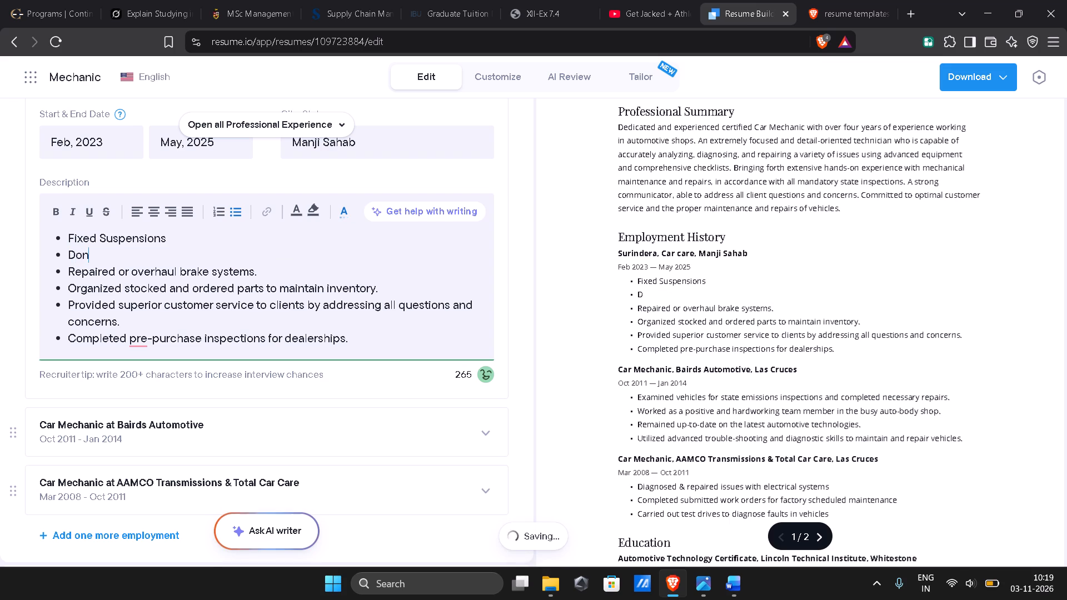
text(e Many Car s)
key(BackSpace)
text(Services)
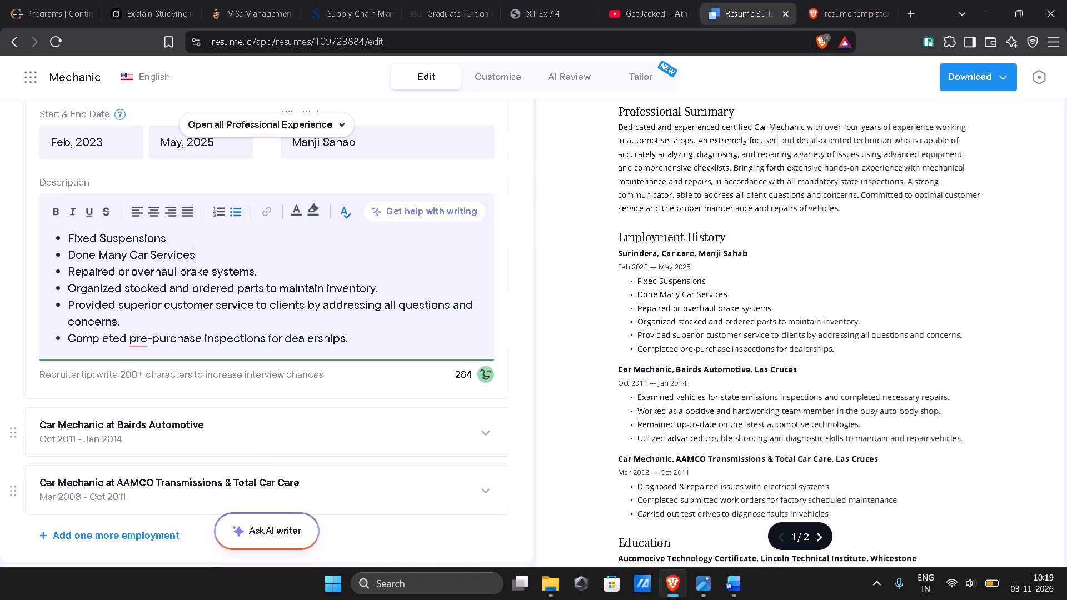
Delete the last bullet, about pre-purchase inspections for dealerships, and its leftover empty line from the Car care entry's description.
click(352, 337)
drag(340, 338, 335, 339)
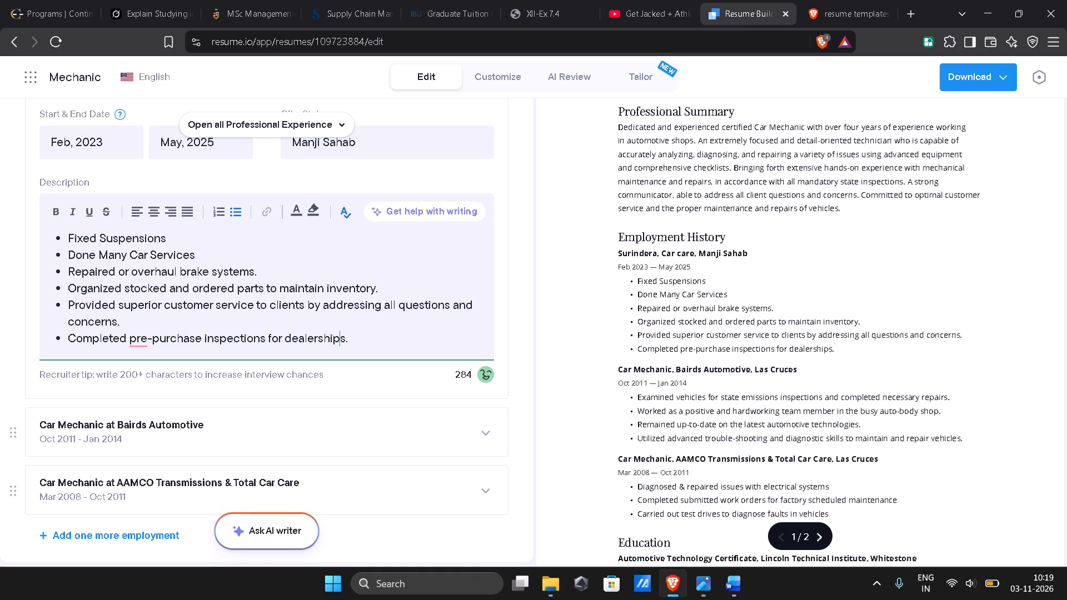
drag(335, 339, 68, 343)
key(BackSpace)
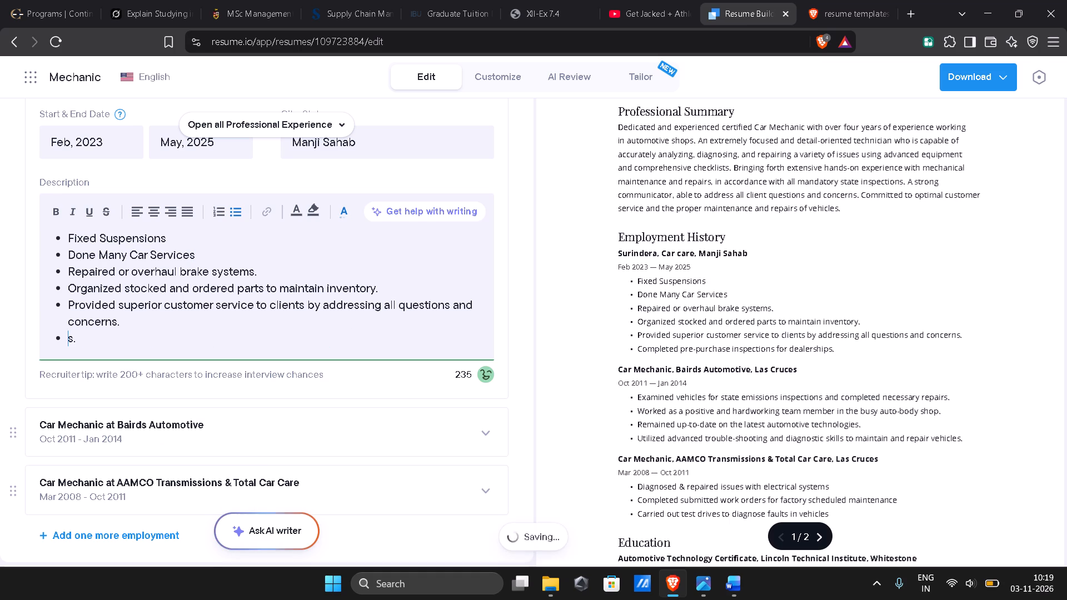
key(Right)
key(BackSpace)
key(BackSpace)
key(Right)
key(BackSpace)
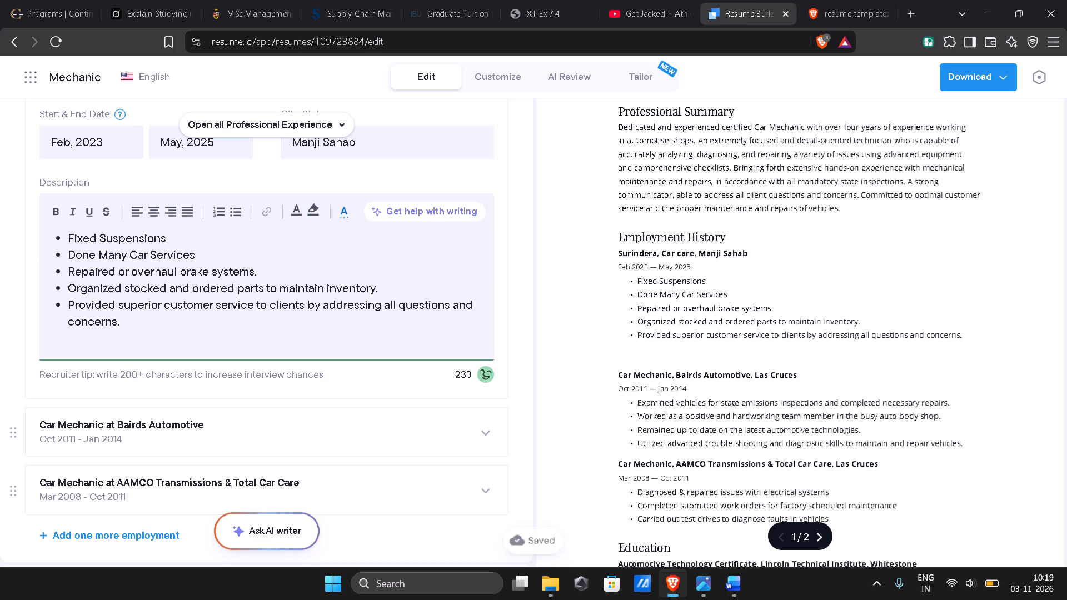
scroll(173, 436, down, 1)
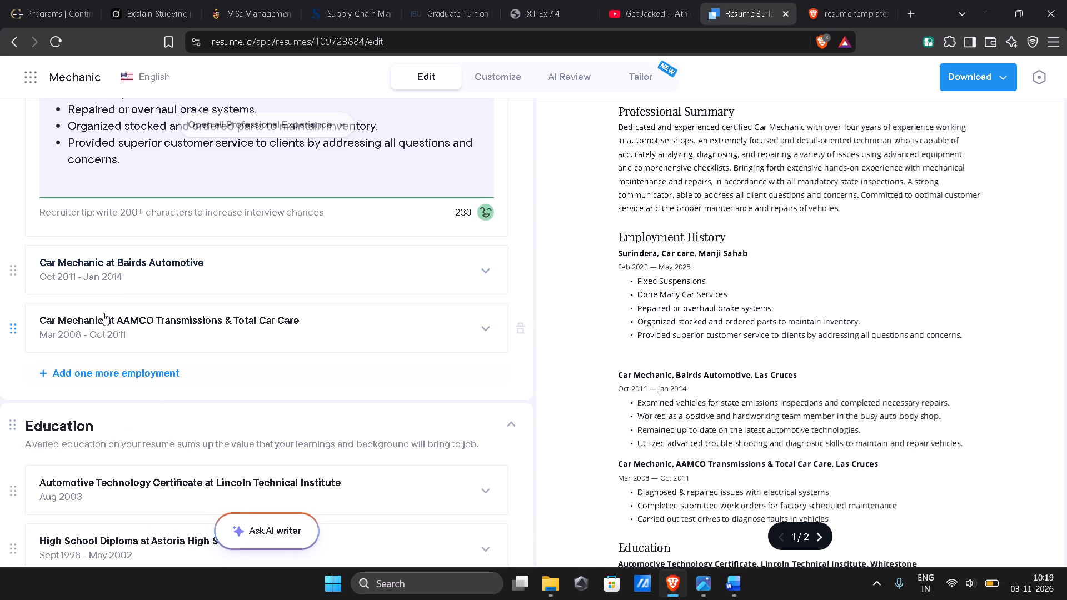
scroll(139, 288, up, 1)
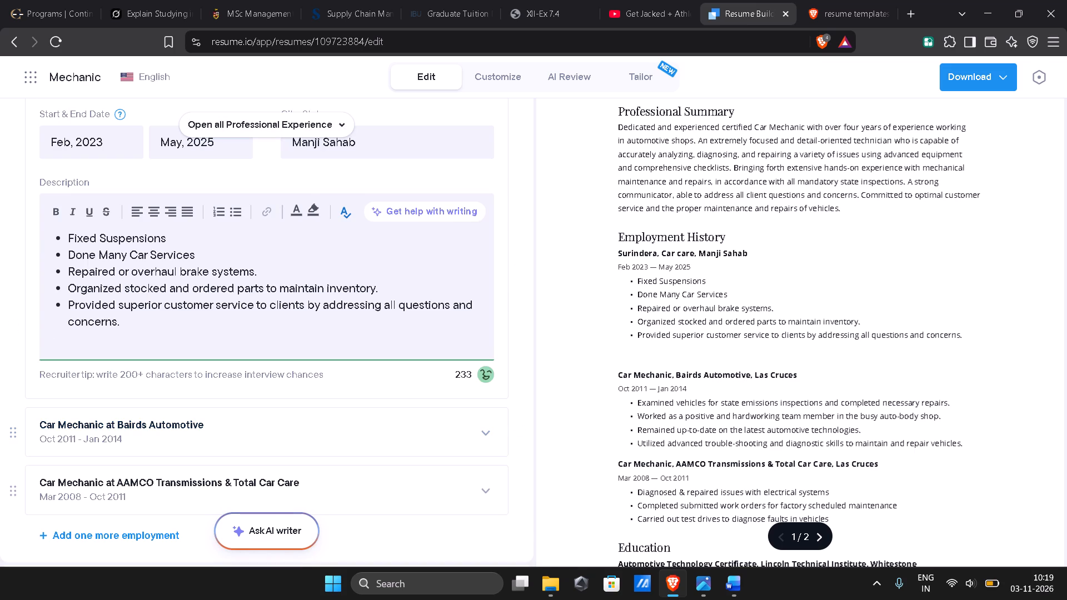
key(BackSpace)
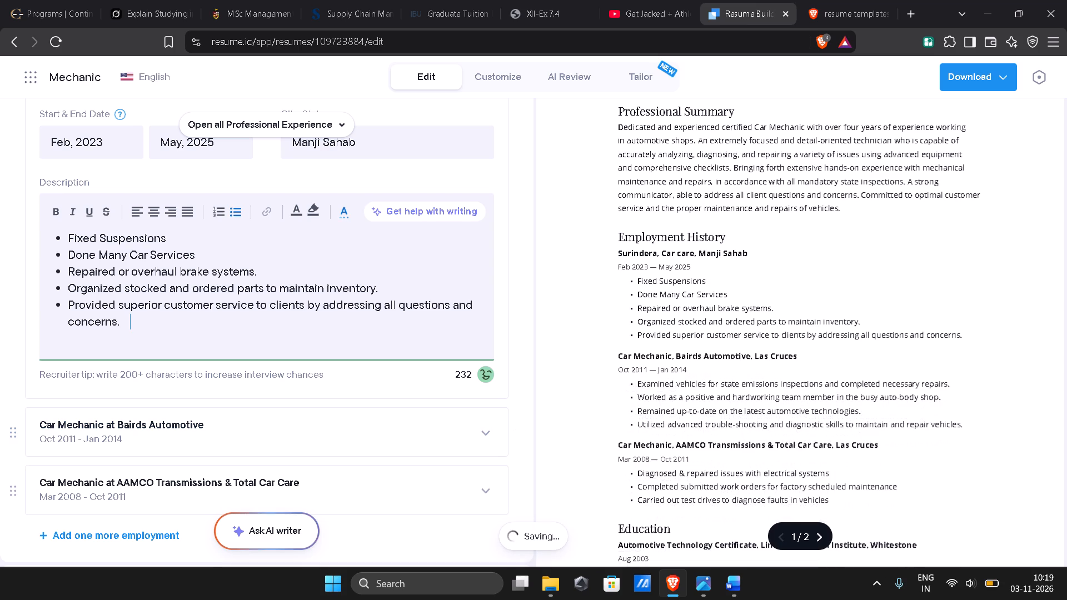
In the Bairds Automotive employment entry, set the job title to "Khan" and the employer to "Motor Garage".
scroll(258, 406, down, 1)
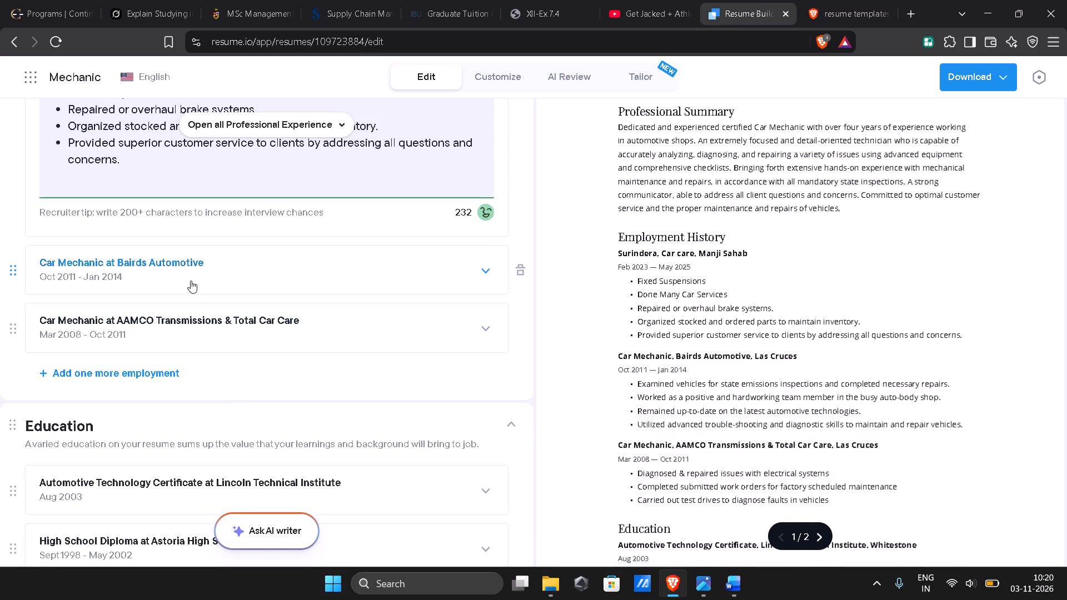
click(191, 281)
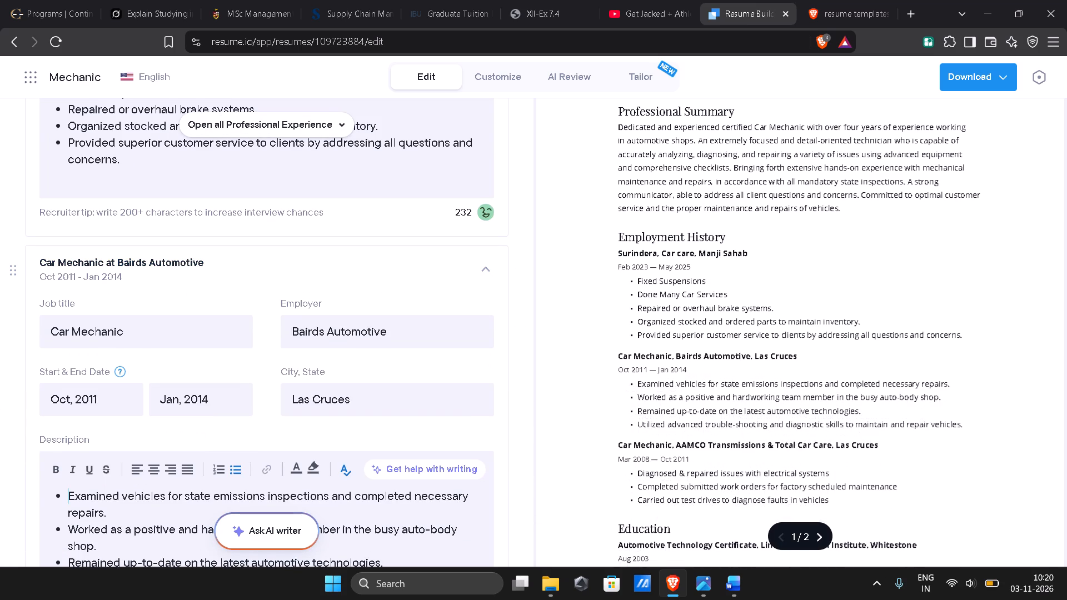
drag(169, 321, 47, 320)
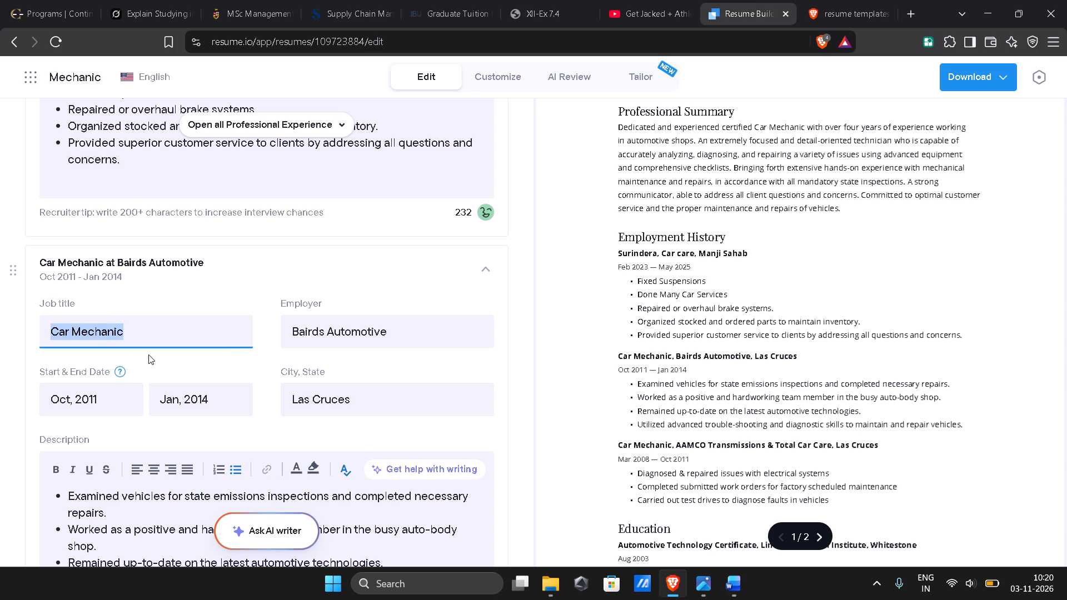
text(Khan)
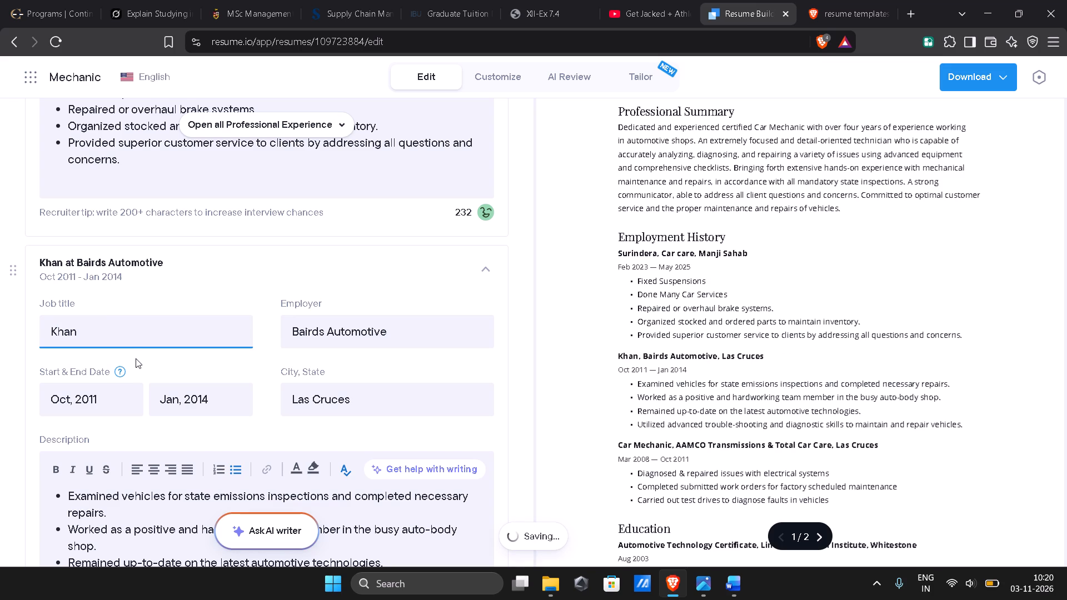
drag(403, 326, 285, 318)
text(Motor G)
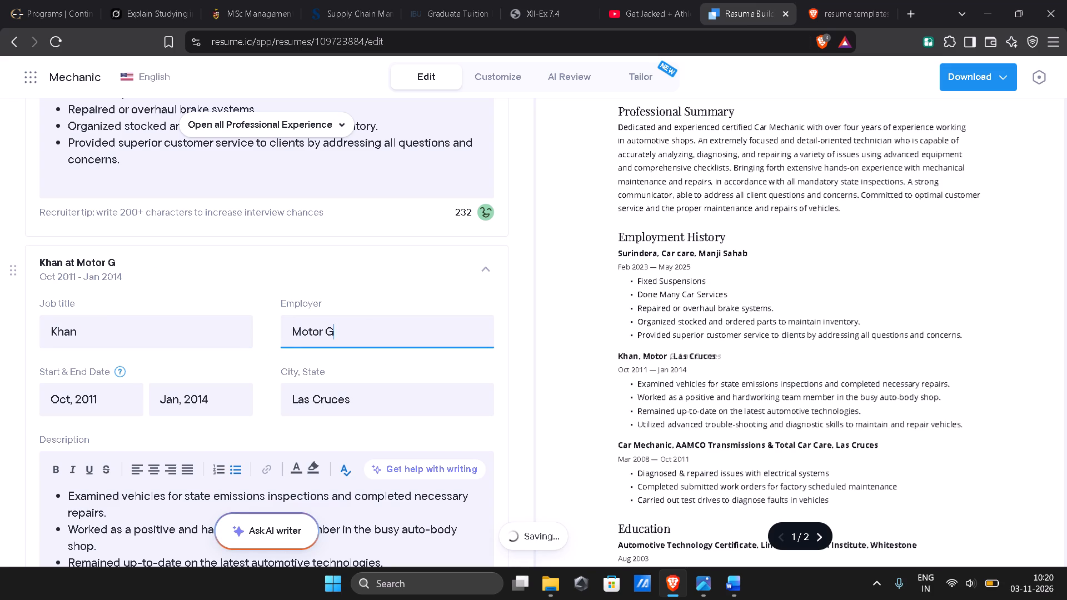
key(shift+a)
key(BackSpace)
text(arage)
Set the city of the Motor Garage entry to "Doraha".
drag(368, 398, 289, 393)
click(377, 337)
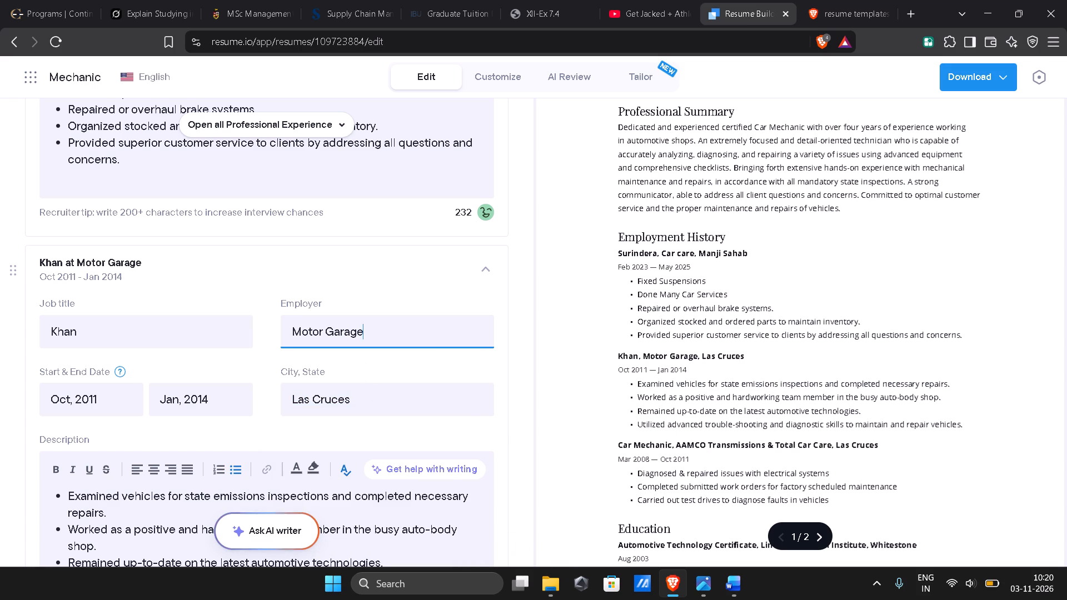
drag(372, 388, 273, 392)
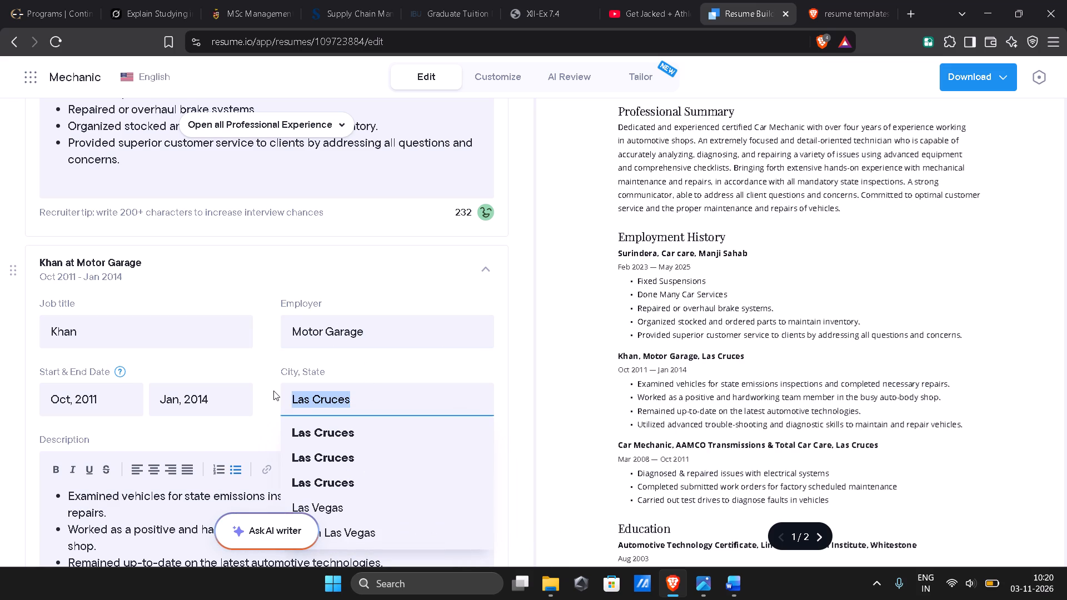
text(dor)
key(BackSpace)
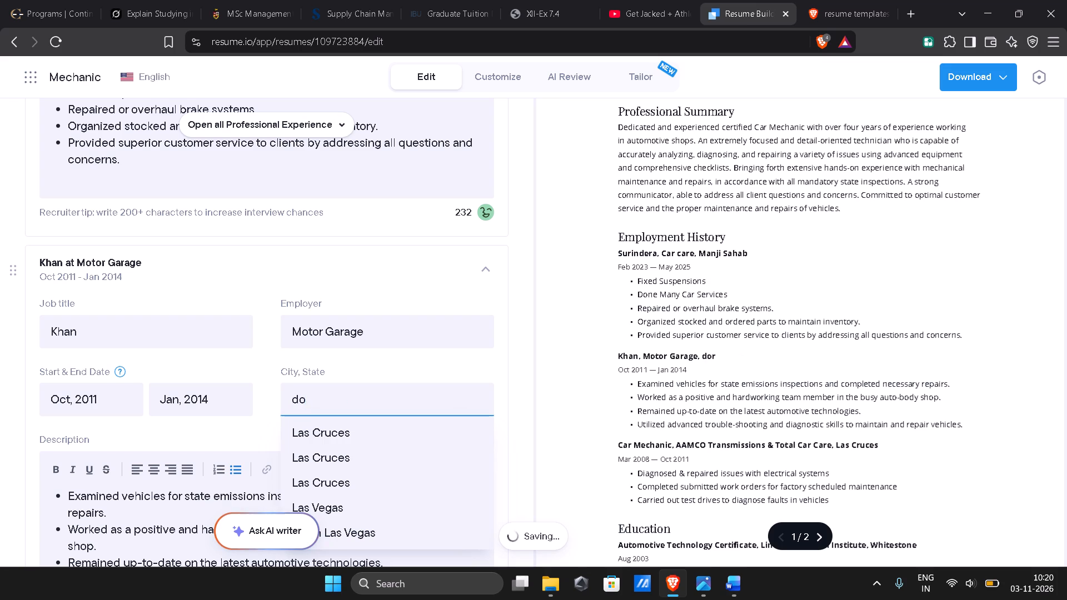
key(BackSpace)
key(BackSpace)
text(Doraha)
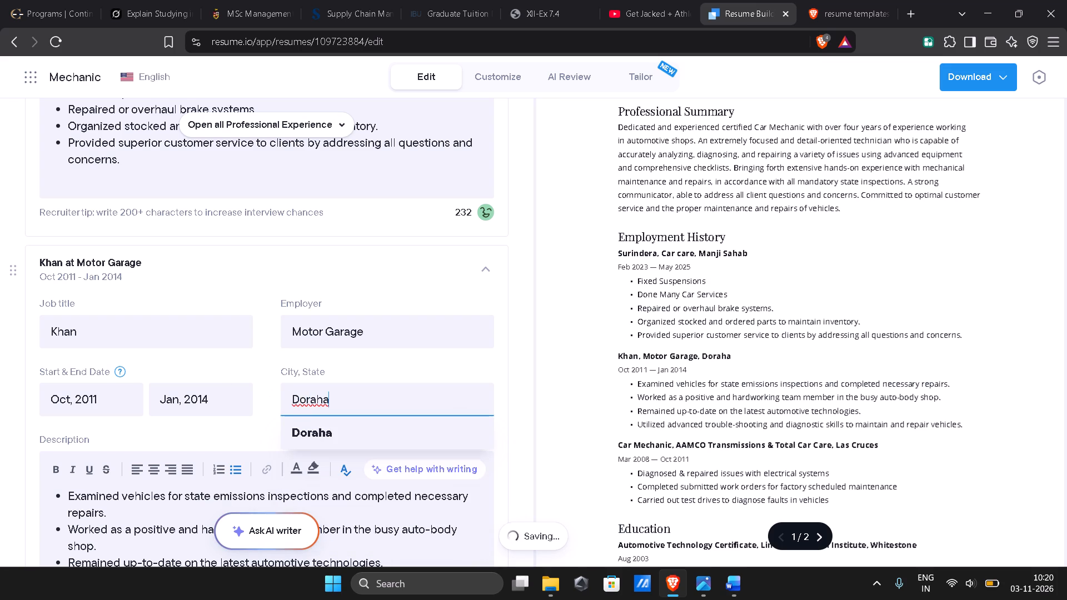
Set the start date of the Motor Garage entry to May, 2025.
drag(123, 396, 93, 398)
key(BackSpace)
key(BackSpace)
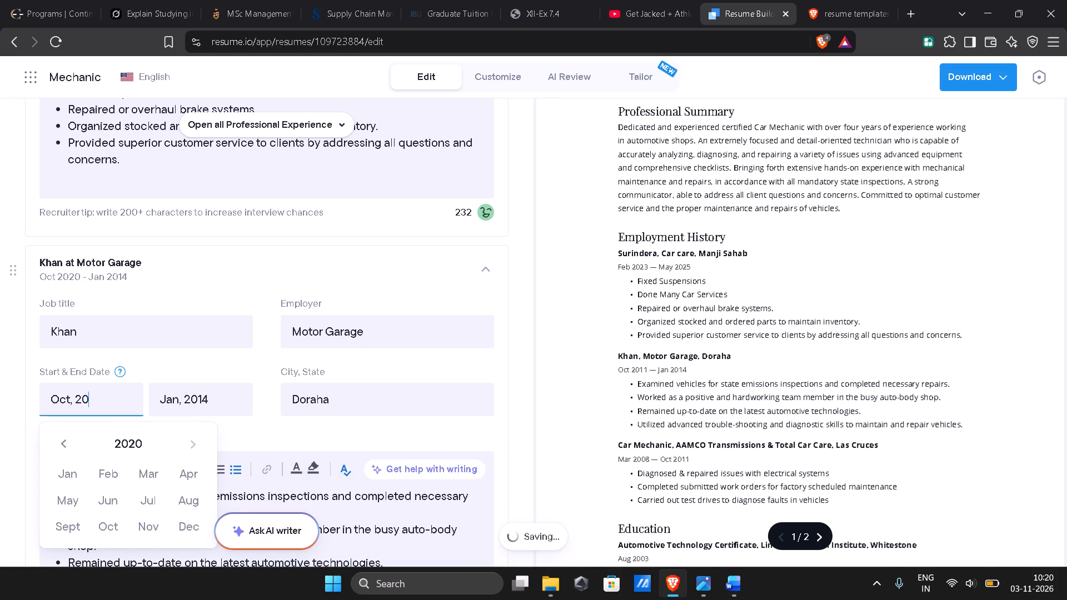
text(25)
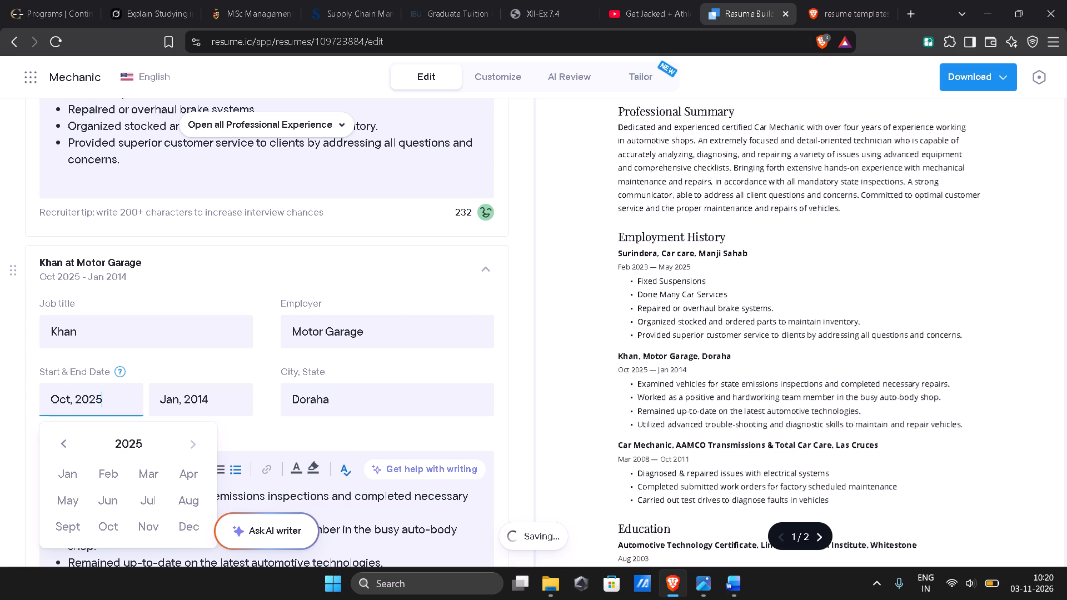
drag(71, 401, 39, 400)
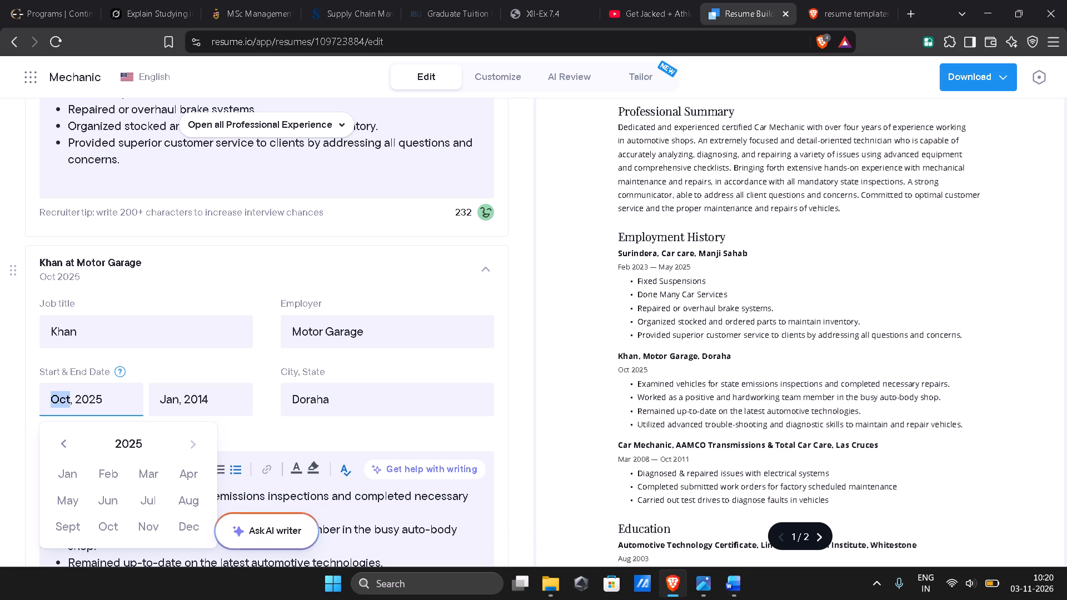
text(May)
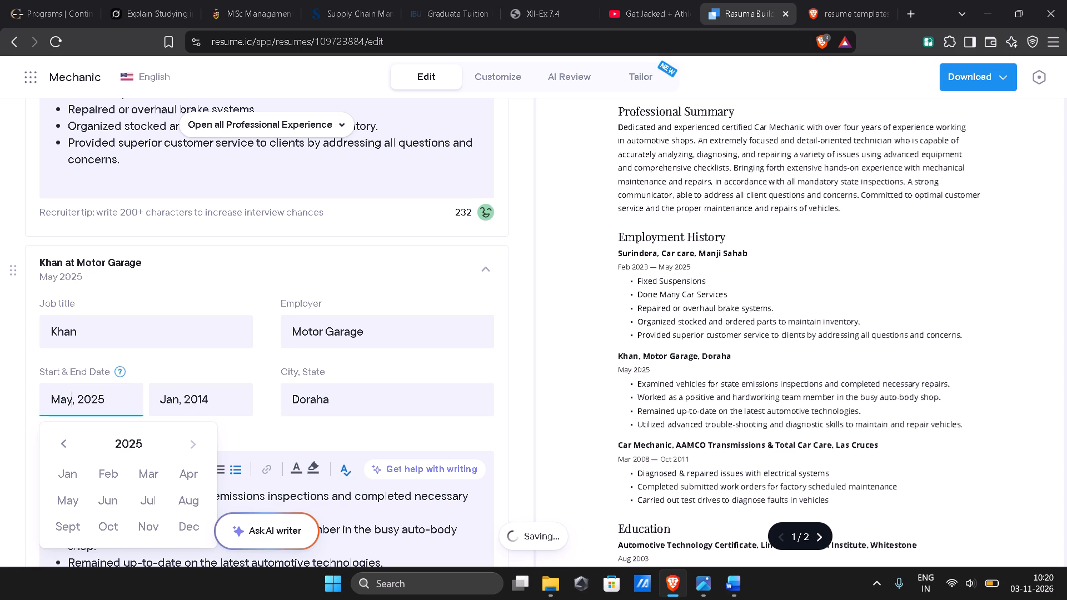
Set the end date of the Motor Garage entry to June, 2026.
drag(180, 397, 161, 399)
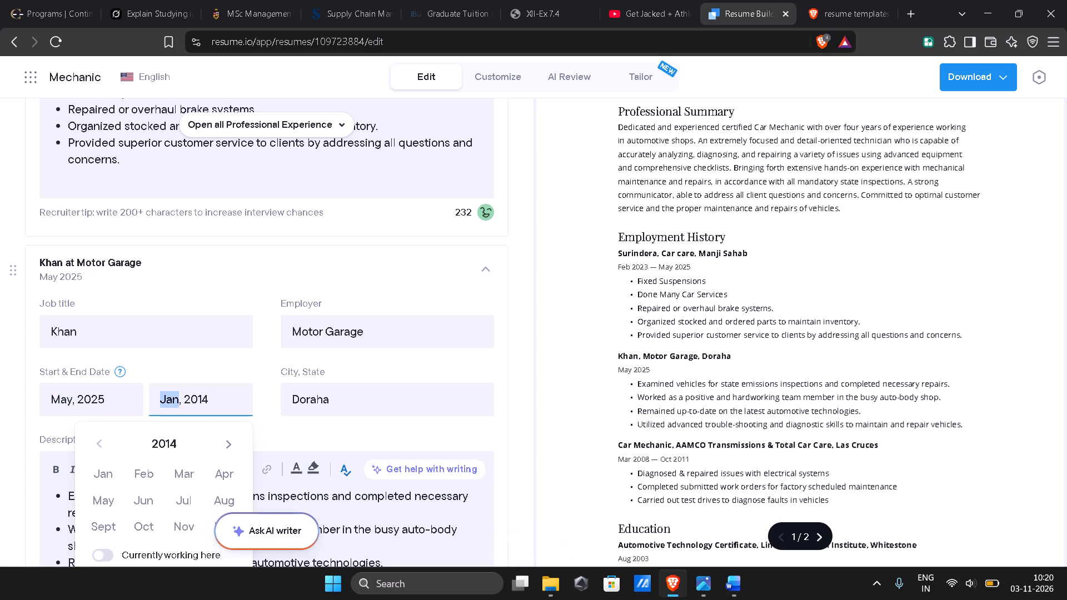
text(jan)
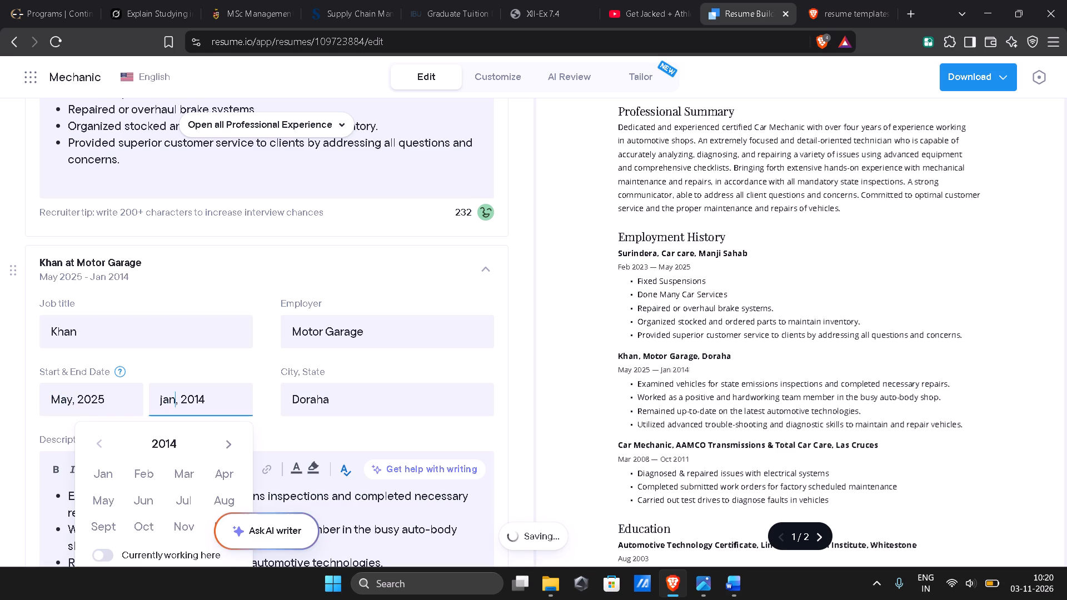
key(BackSpace)
key(BackSpace)
key(BackSpace)
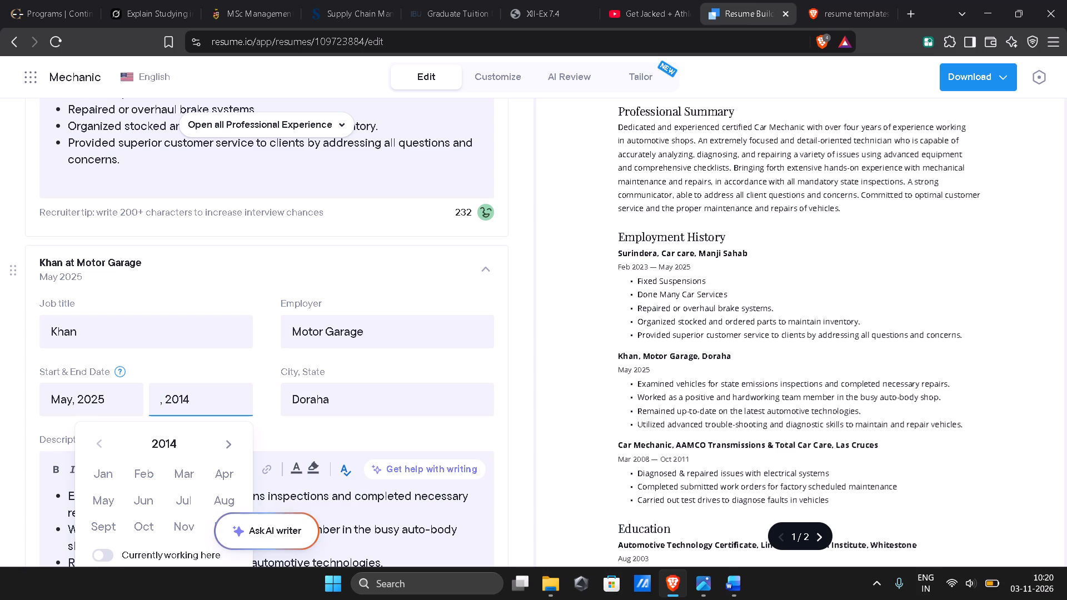
text(June)
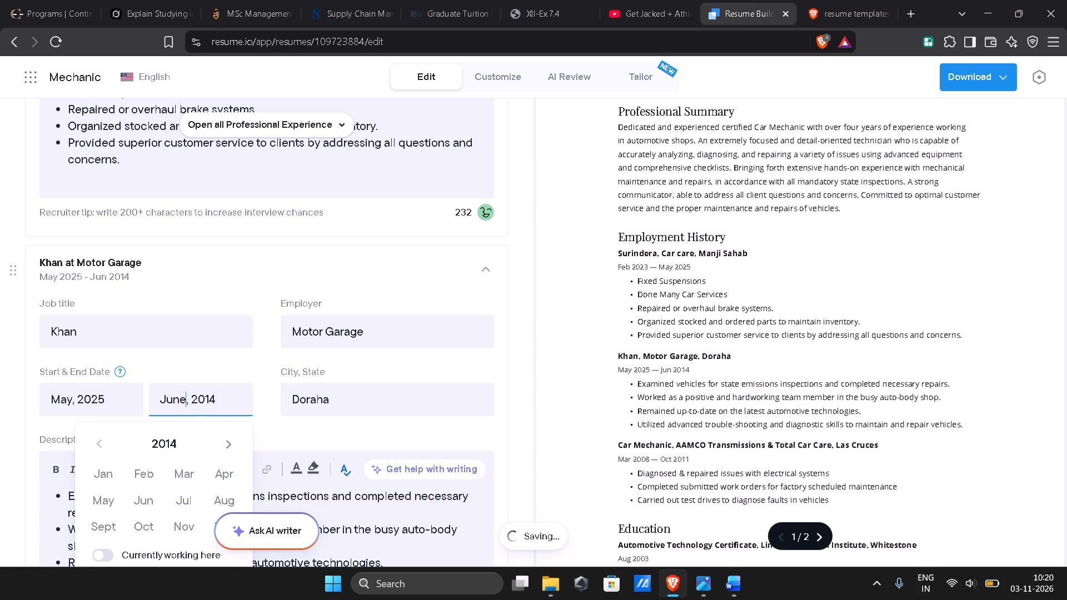
click(226, 398)
key(BackSpace)
key(BackSpace)
text(26)
click(192, 372)
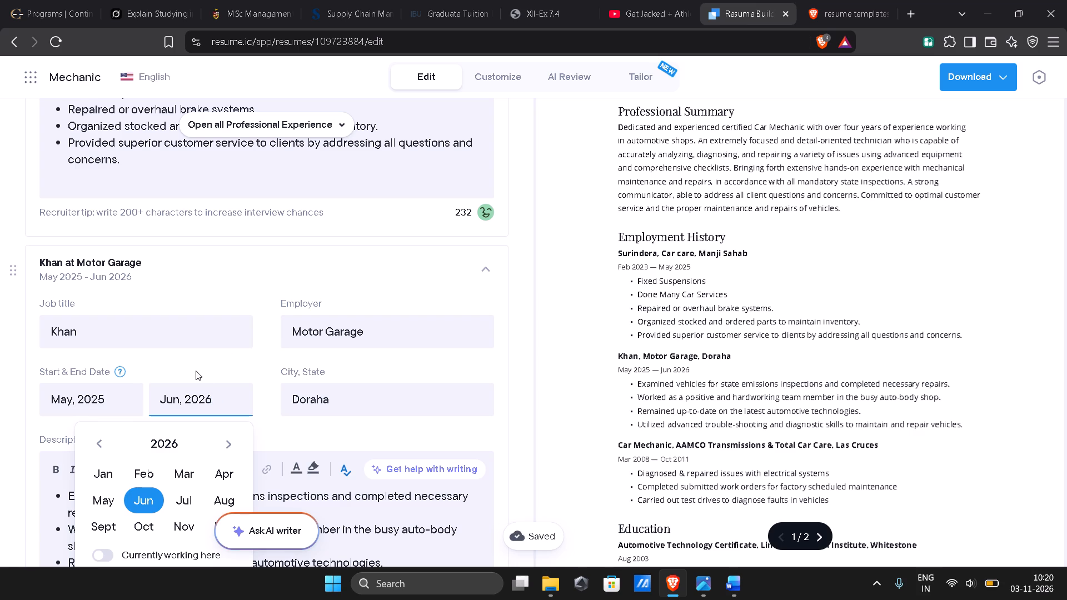
click(356, 426)
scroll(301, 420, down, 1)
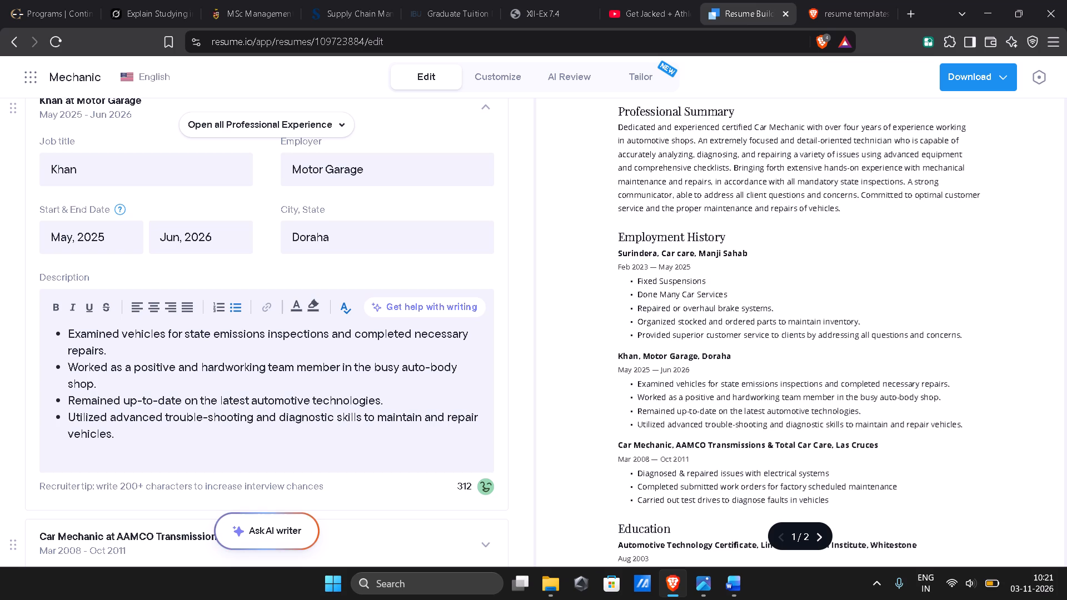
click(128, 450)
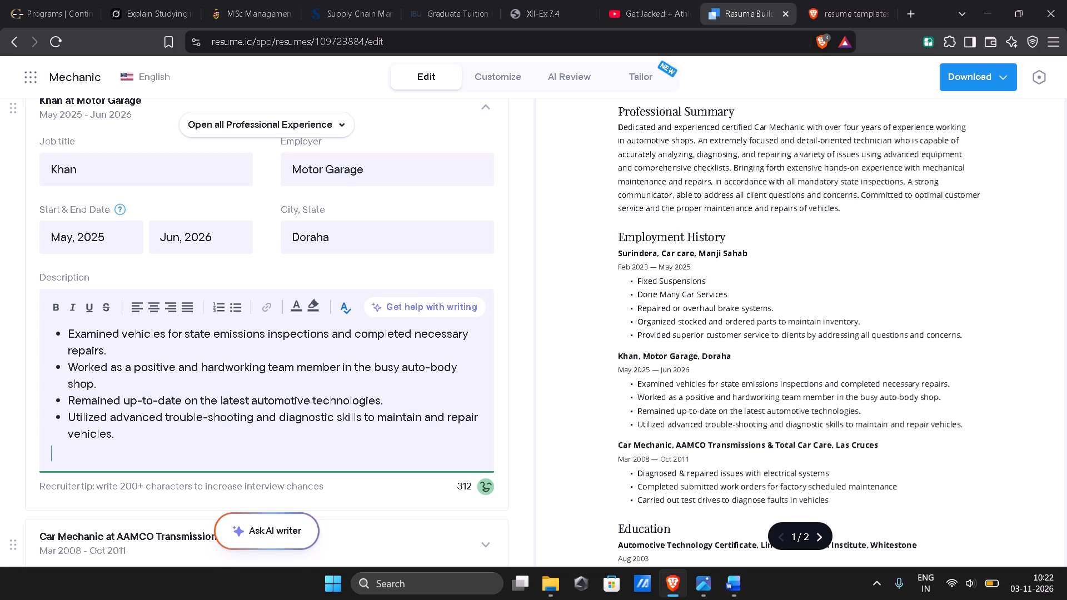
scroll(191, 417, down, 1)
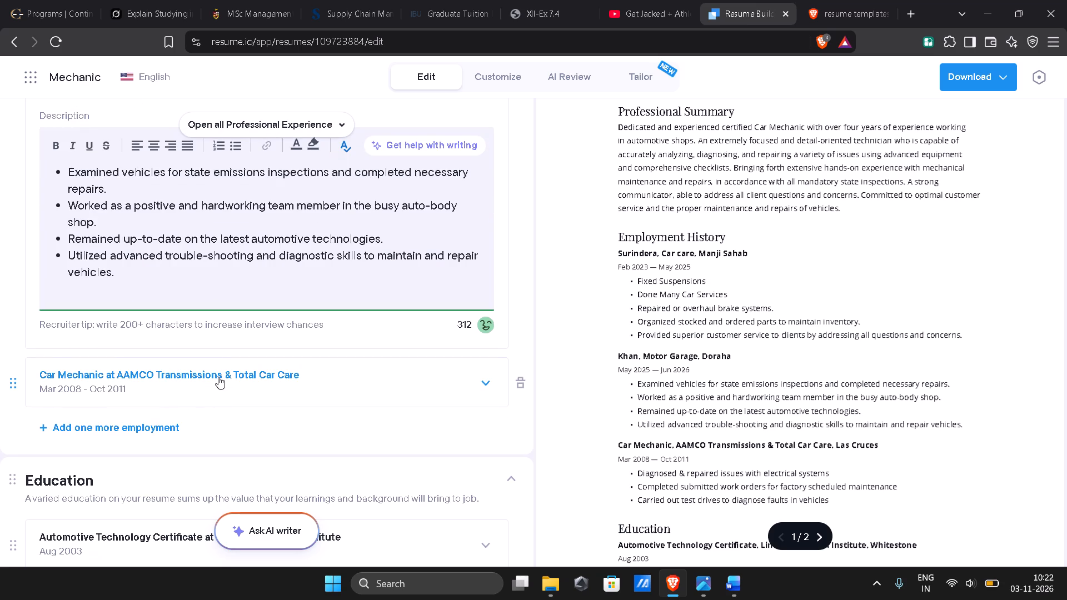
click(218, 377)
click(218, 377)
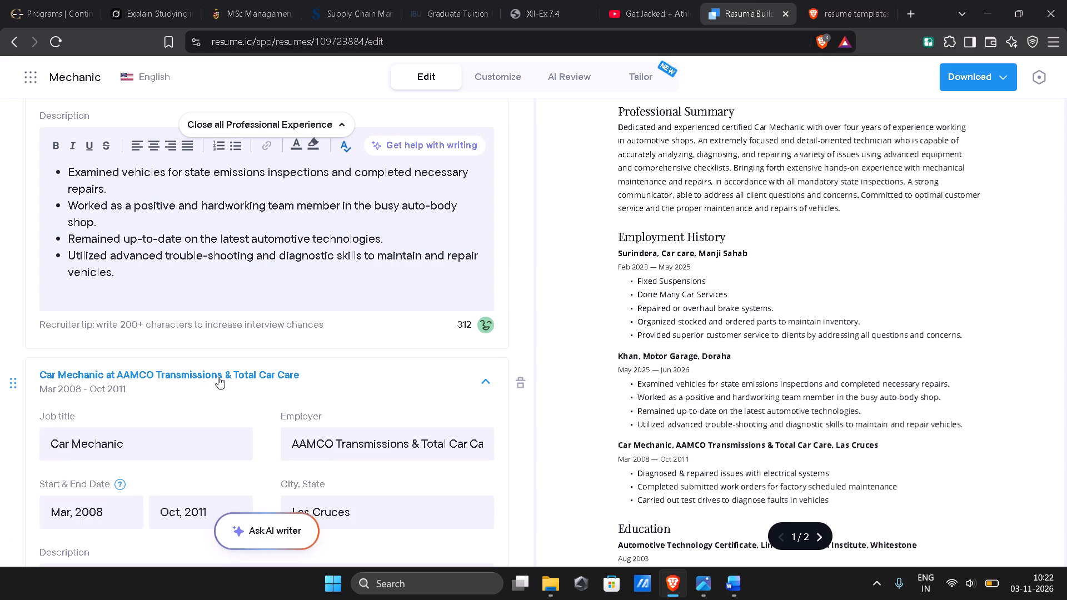
Change the month of the Motor Garage entry's end date to Nov.
scroll(211, 381, up, 1)
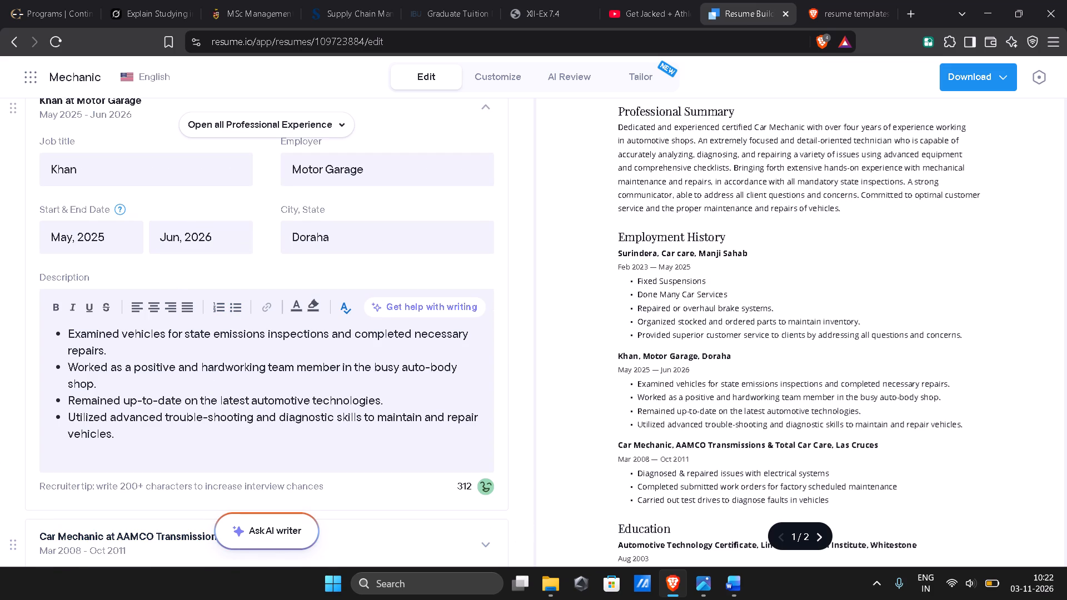
drag(179, 235, 155, 242)
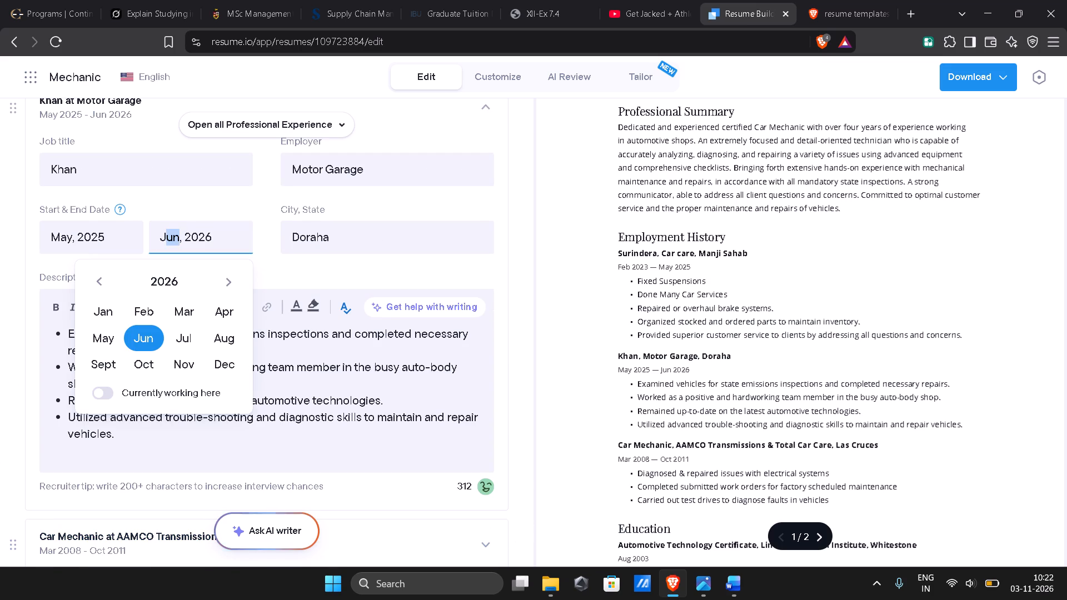
text(Nov)
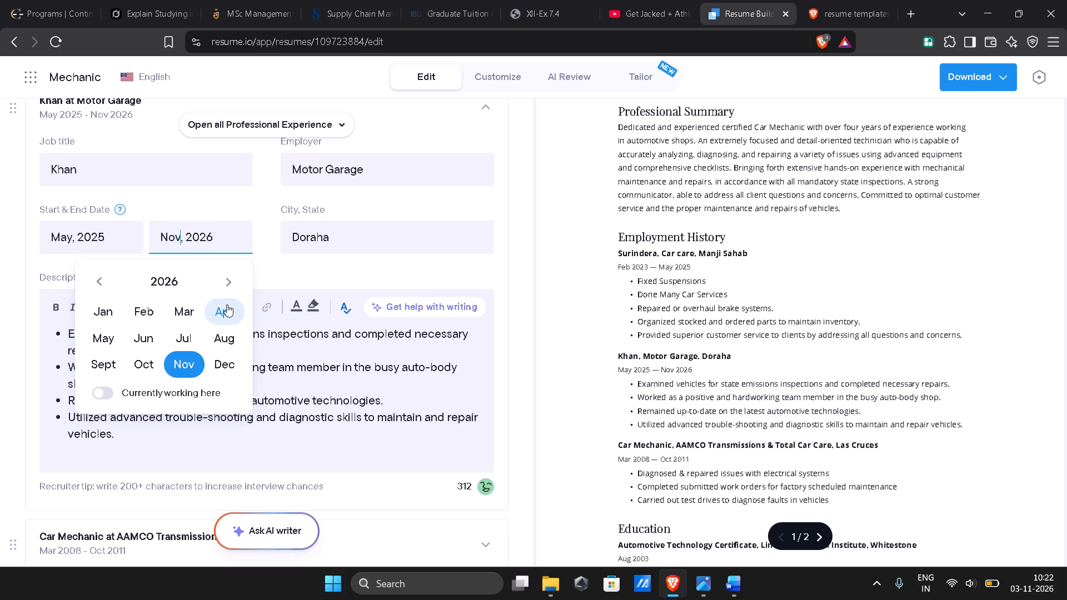
Change the month of the Motor Garage entry's end date to Oct.
click(149, 362)
Delete the Car Mechanic employment entry at AAMCO Transmissions & Total Car Care.
scroll(325, 404, down, 1)
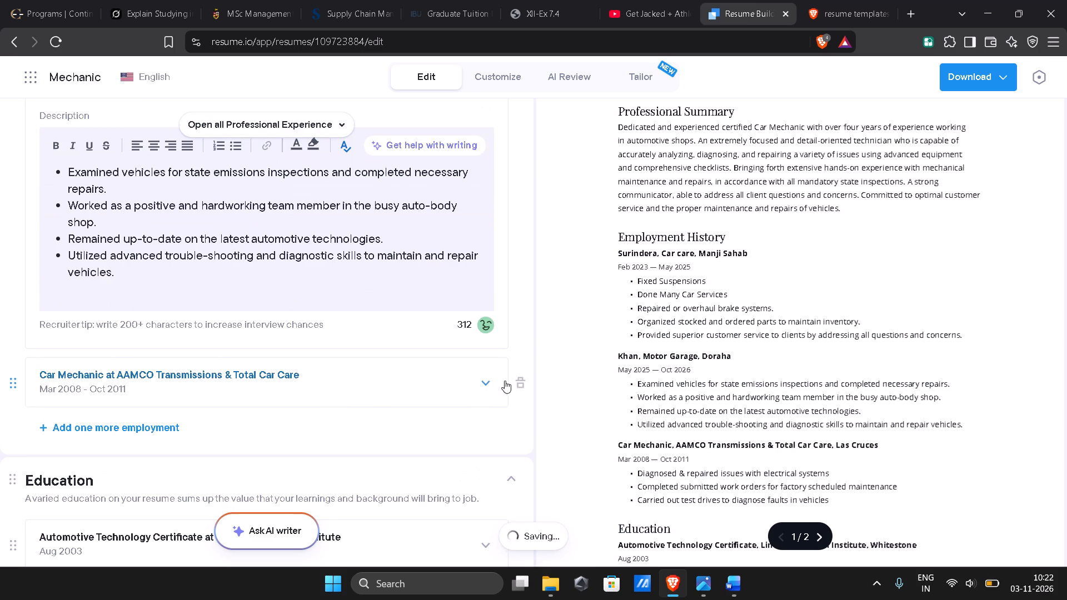
click(528, 379)
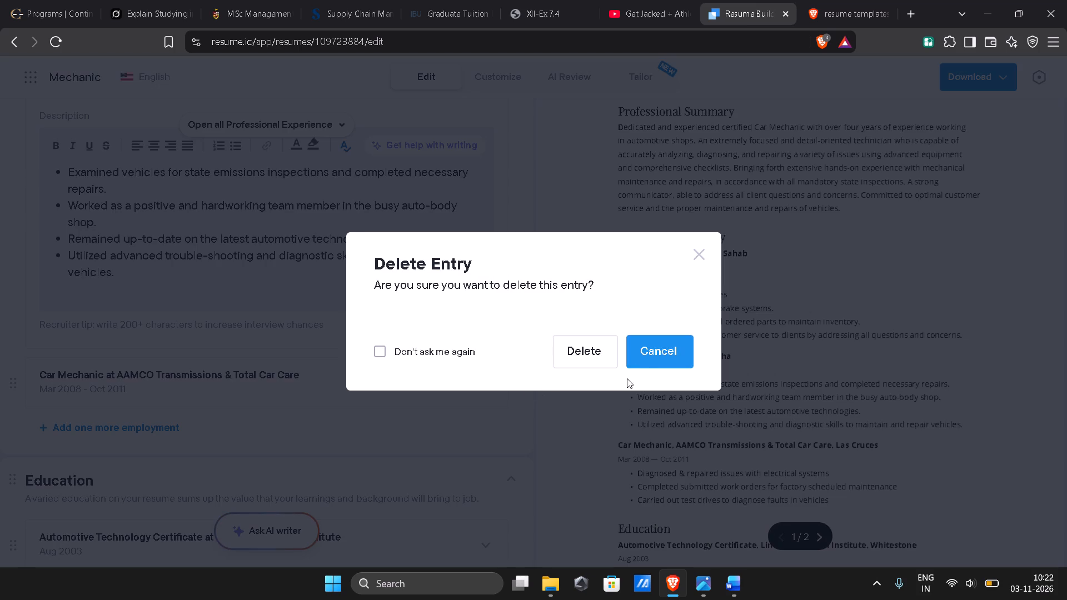
click(604, 352)
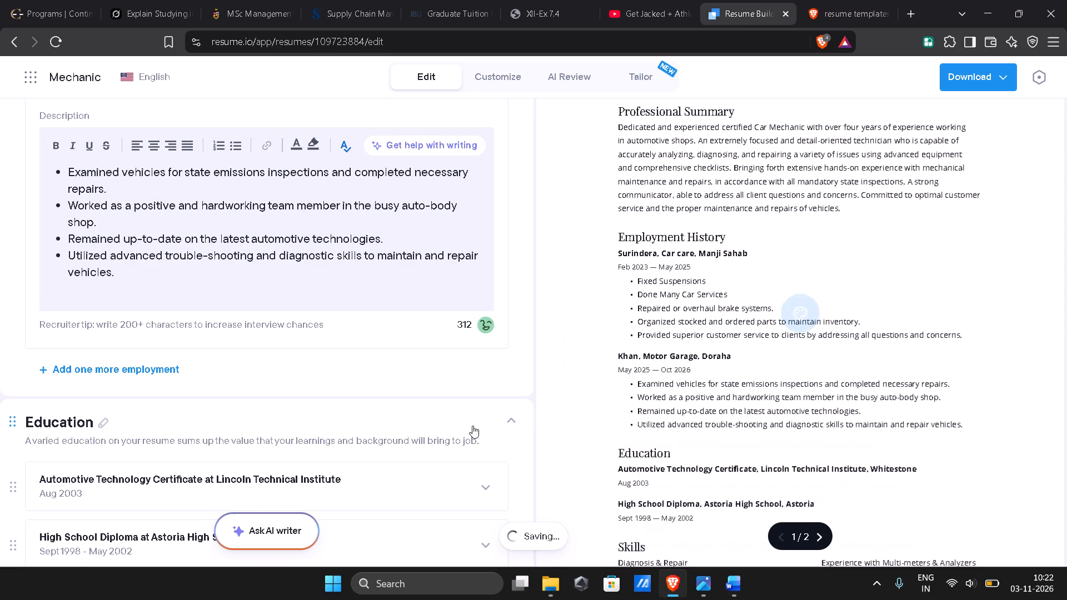
Using the candidate's old resume image as reference, set the High School Diploma entry's school to "RS Khalsa High School Jaspalon".
scroll(241, 406, down, 1)
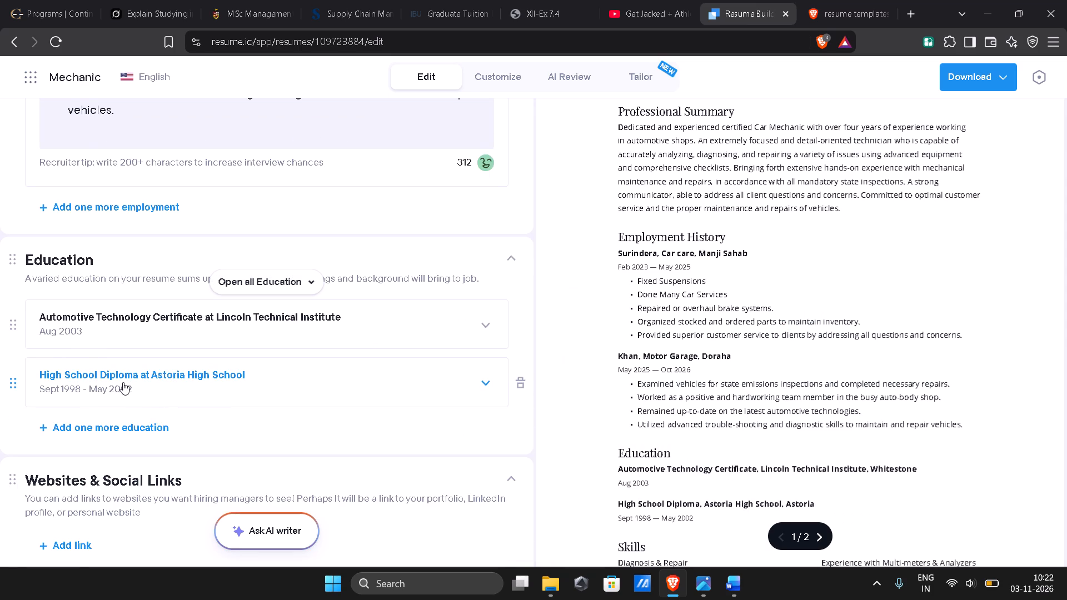
click(222, 396)
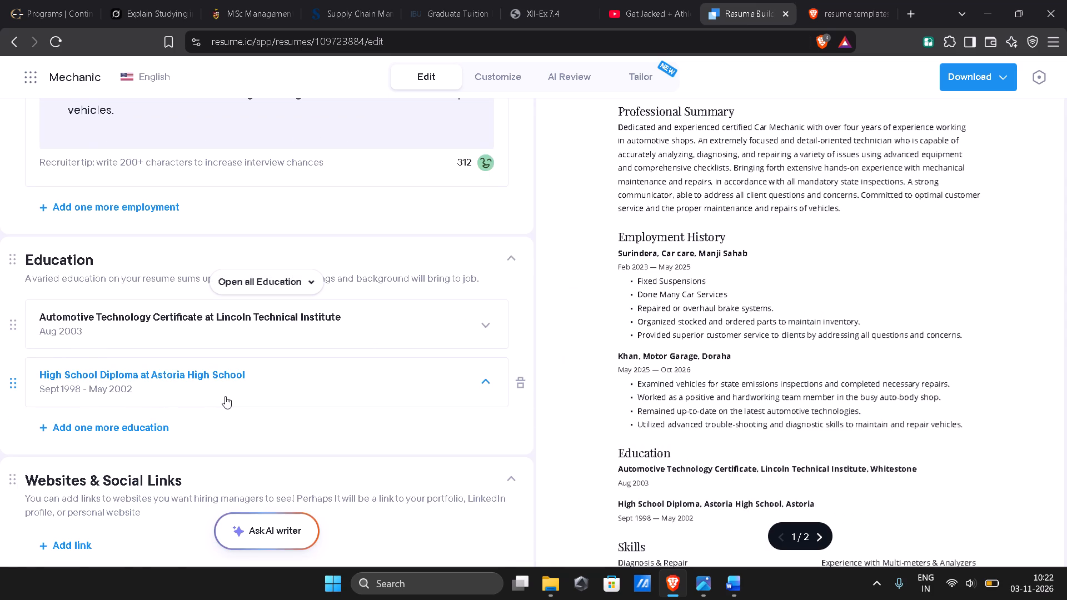
scroll(242, 431, down, 1)
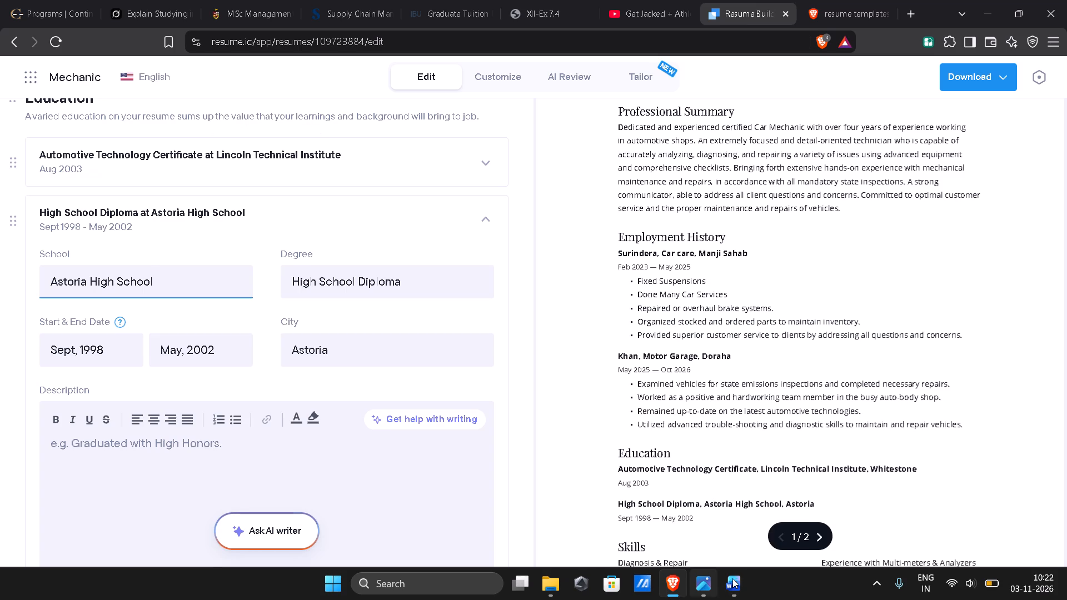
click(745, 581)
click(707, 587)
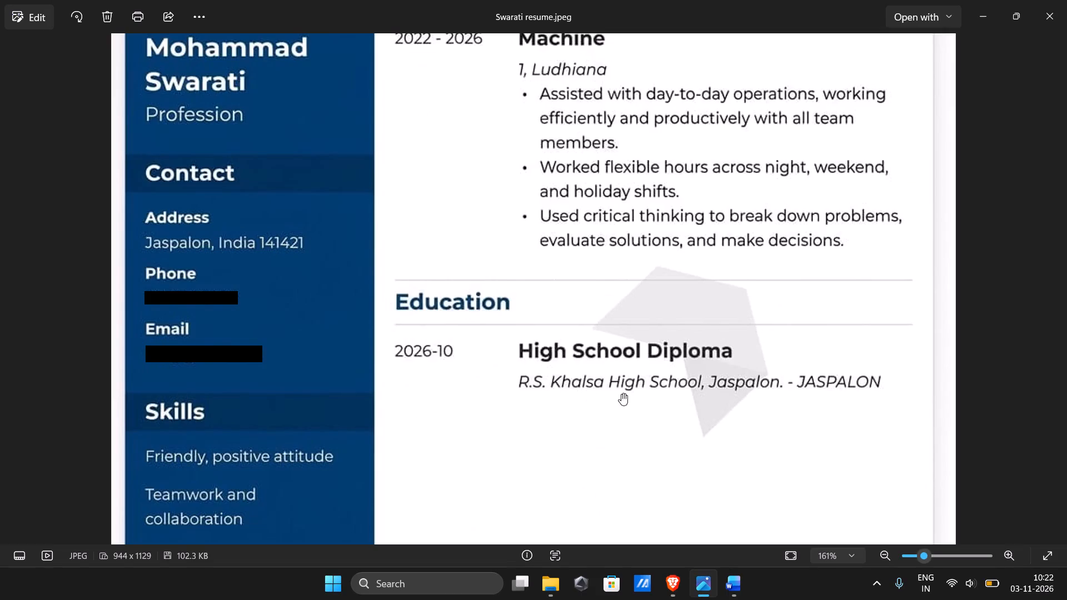
click(733, 589)
click(680, 587)
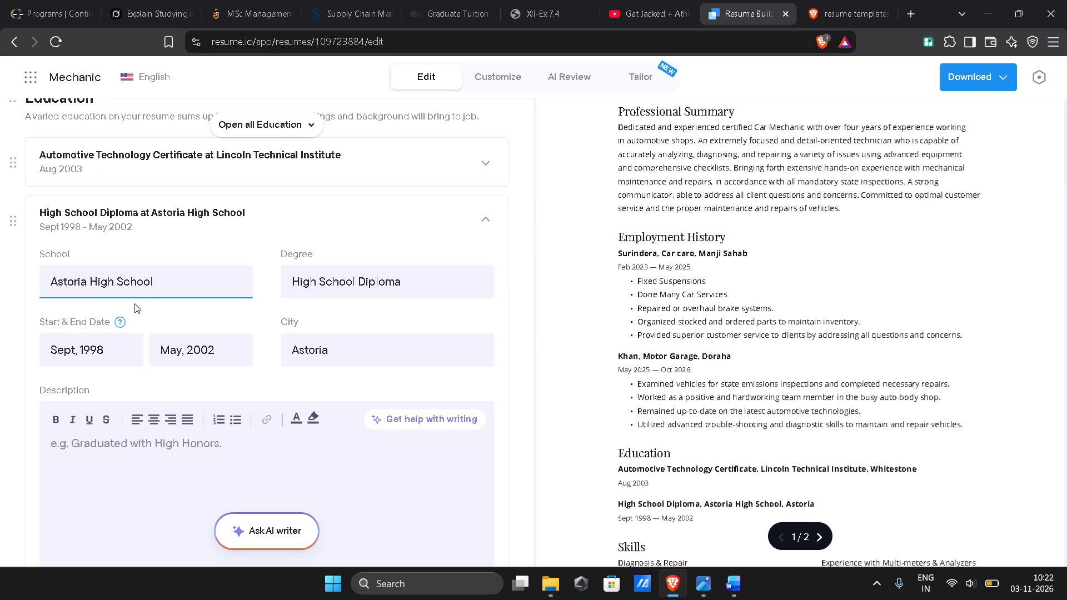
drag(175, 282, 32, 268)
text(RS Khalsa High School)
key(space)
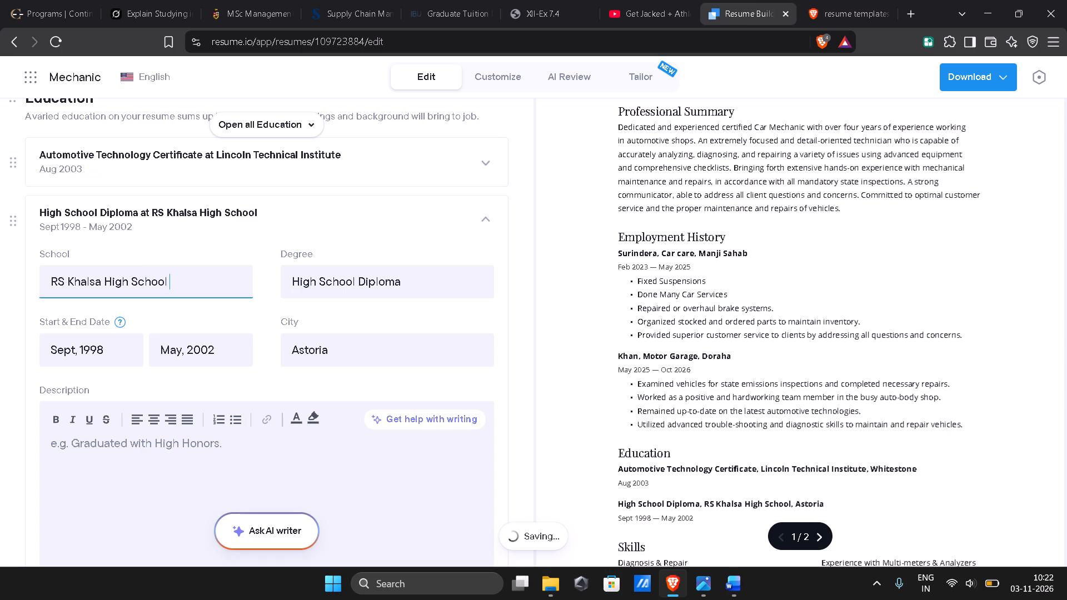
text(Jaspalon)
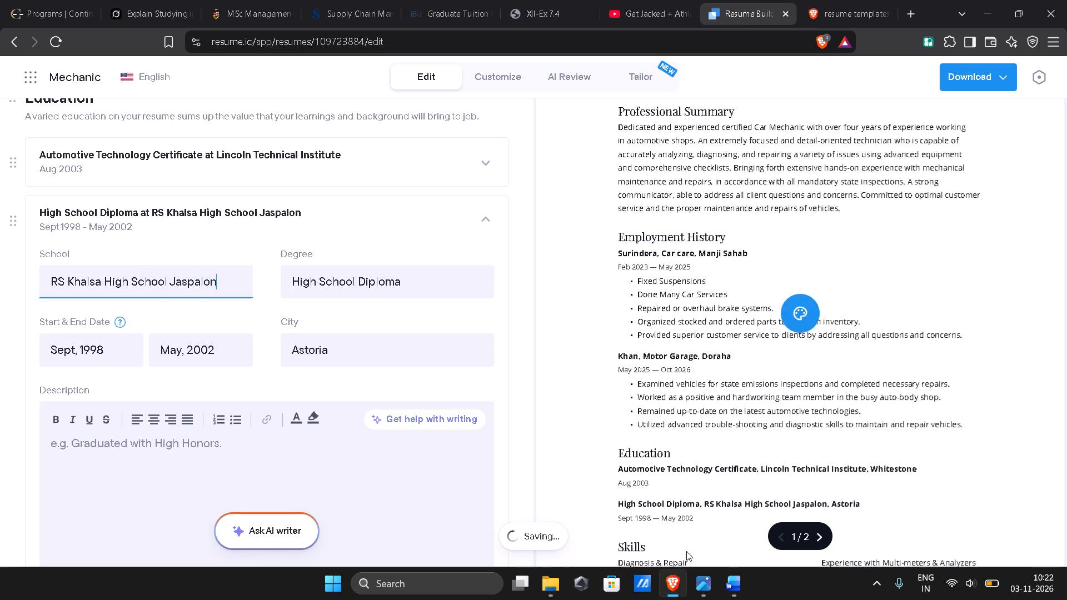
Check the school details in the old resume image again and close the Word start window.
click(700, 582)
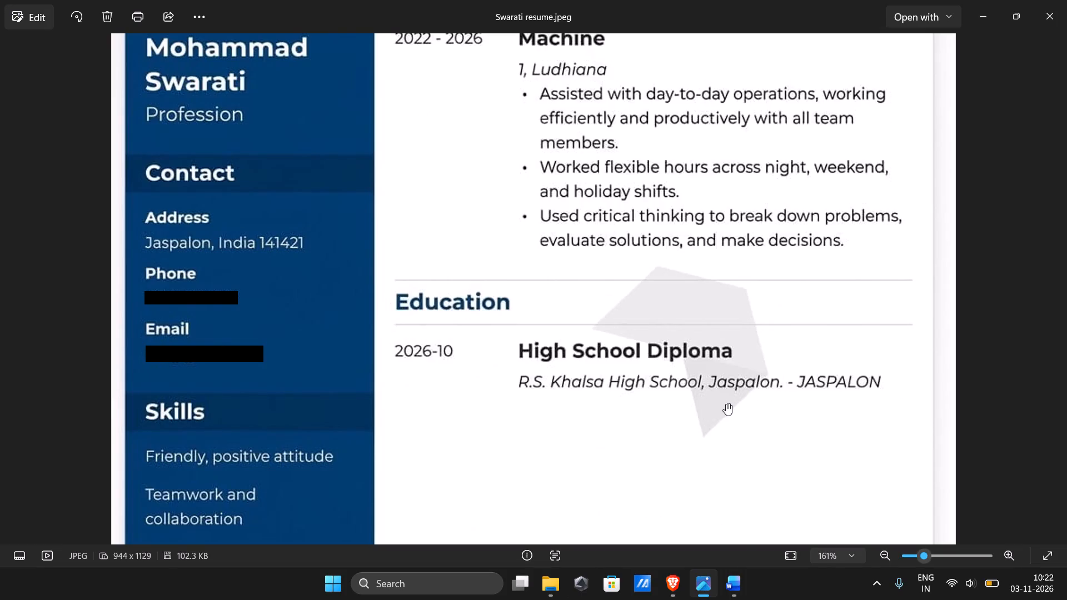
click(740, 593)
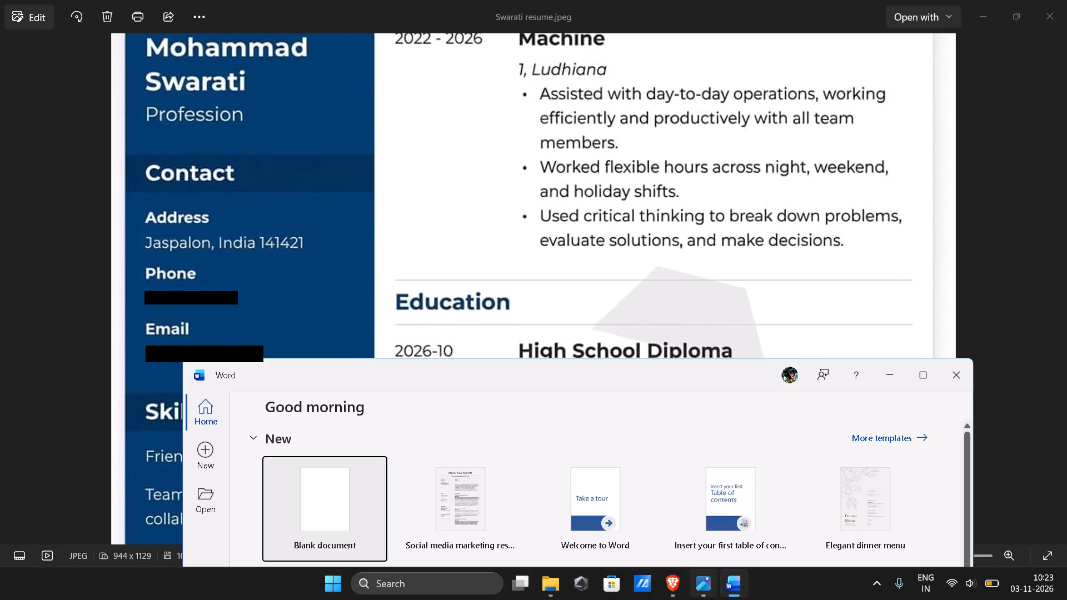
click(954, 376)
click(697, 581)
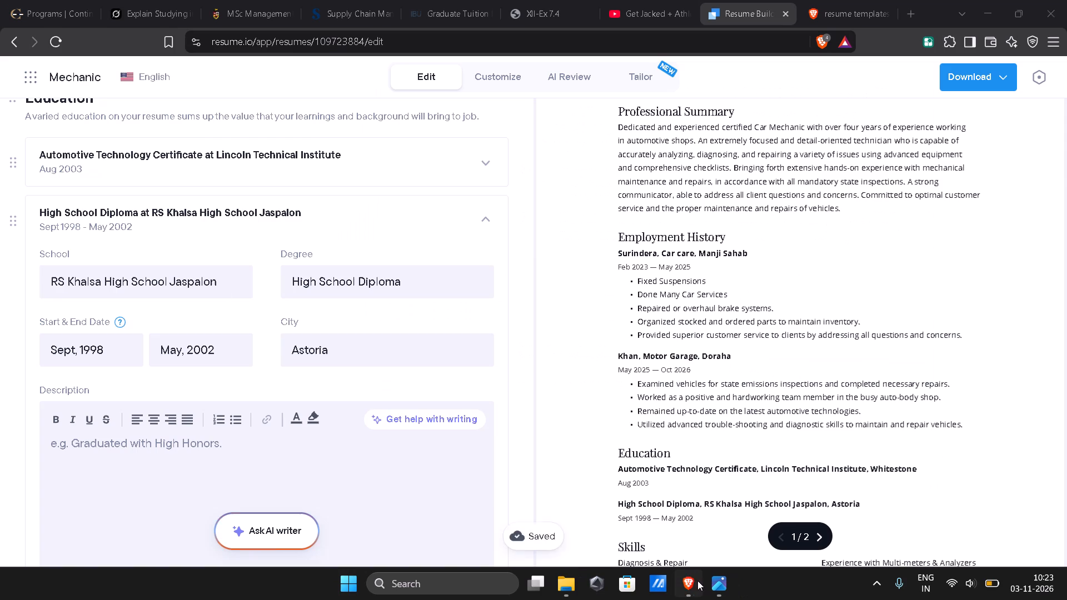
Add a comma to the diploma entry's school name so it reads "RS Khalsa High School, Jaspalon".
click(177, 273)
click(169, 279)
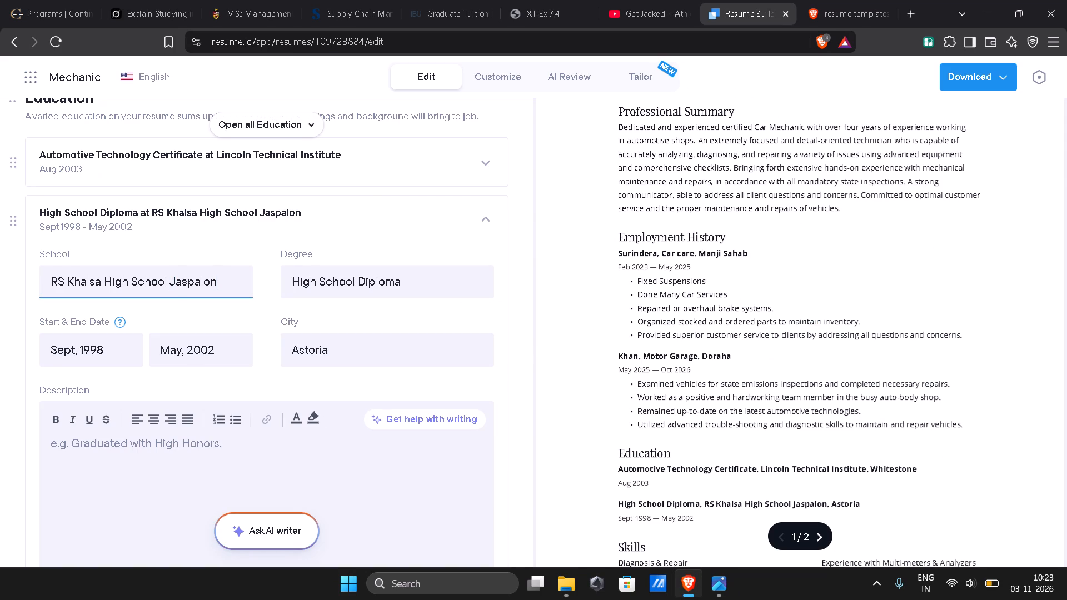
key(comma)
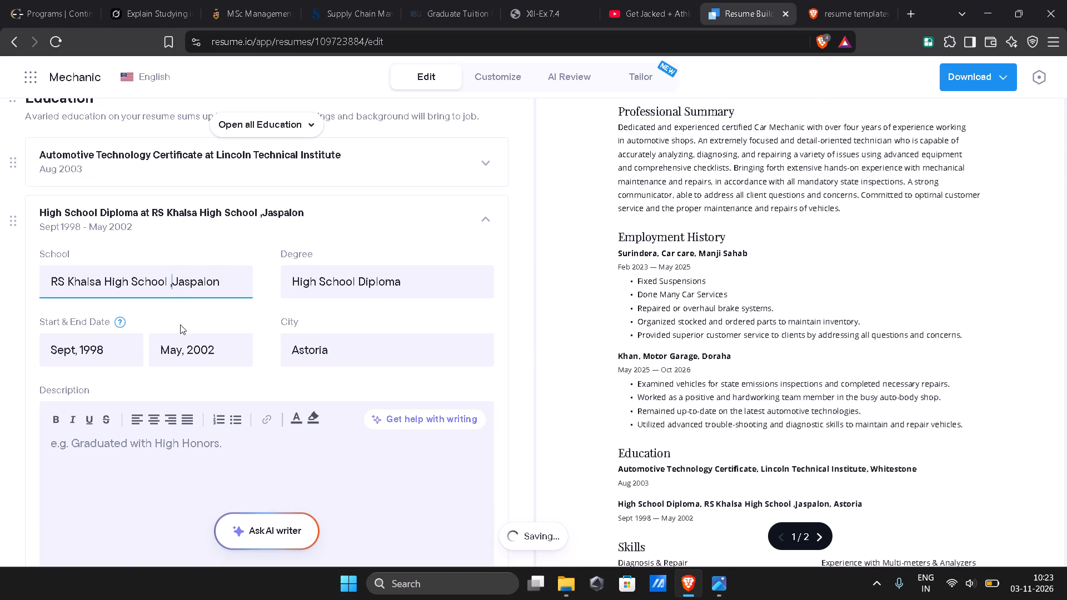
key(BackSpace)
key(BackSpace)
text(,)
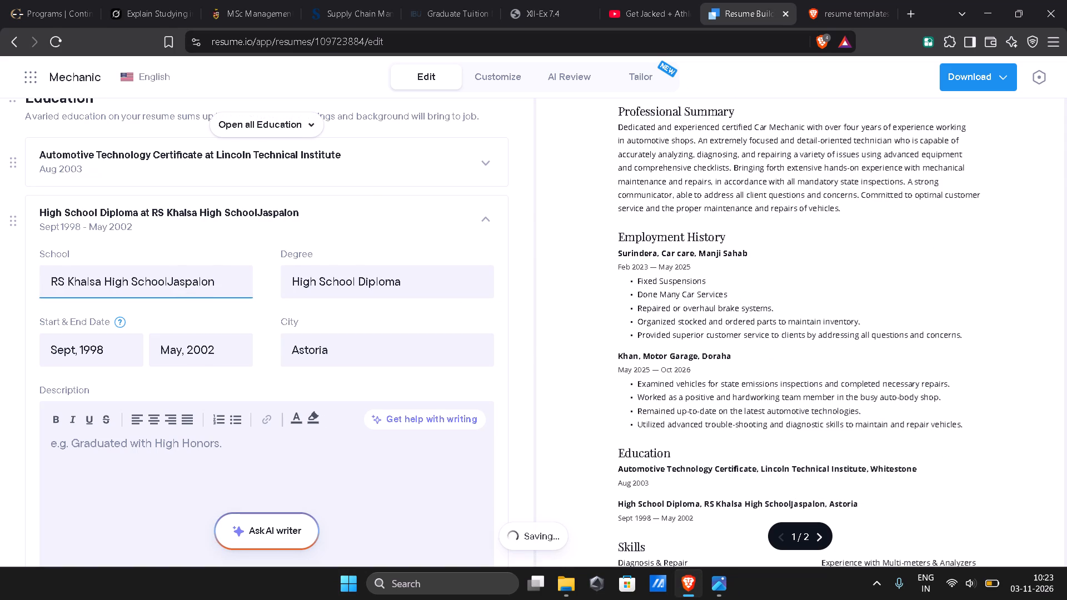
key(space)
Set the city of the High School Diploma entry to "Jaspalon".
drag(349, 355, 278, 353)
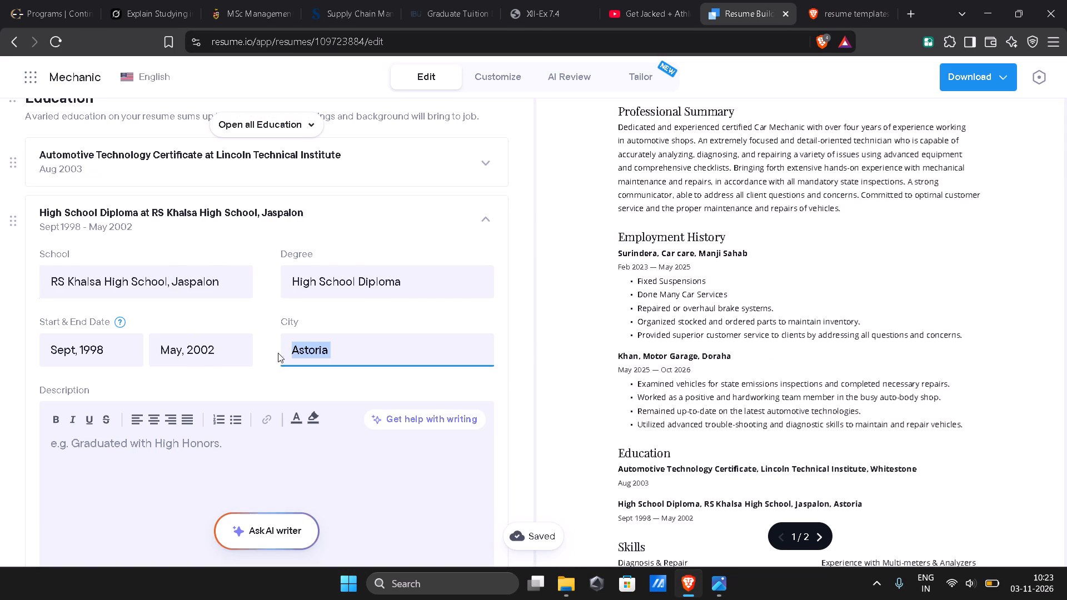
drag(278, 353, 263, 351)
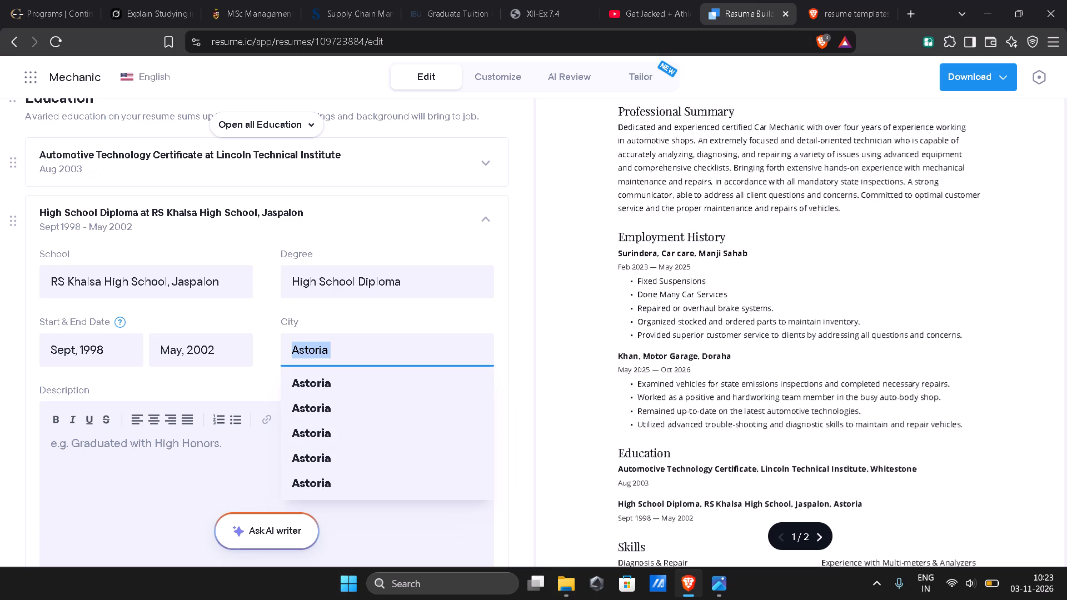
text(Jaspalon)
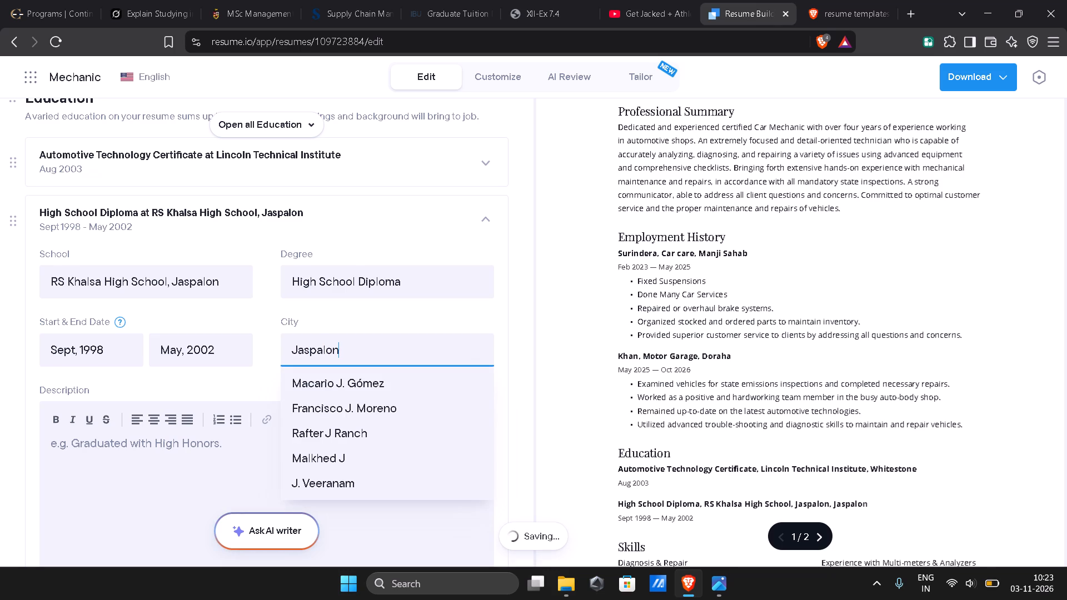
click(106, 384)
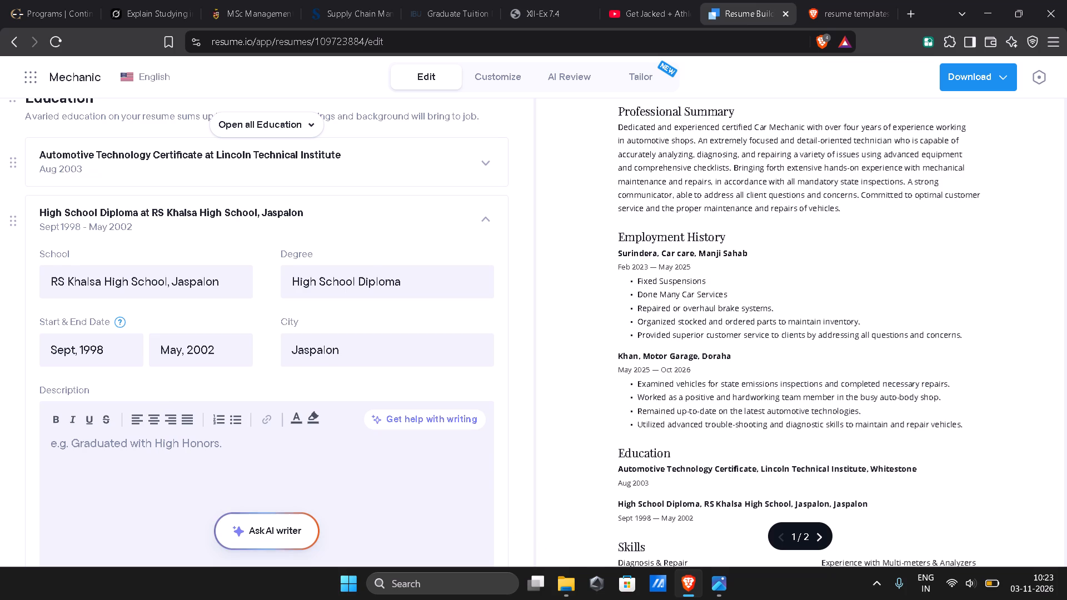
Review the remaining links, skills and references sections and check the resume preview from header to skills.
scroll(74, 353, down, 2)
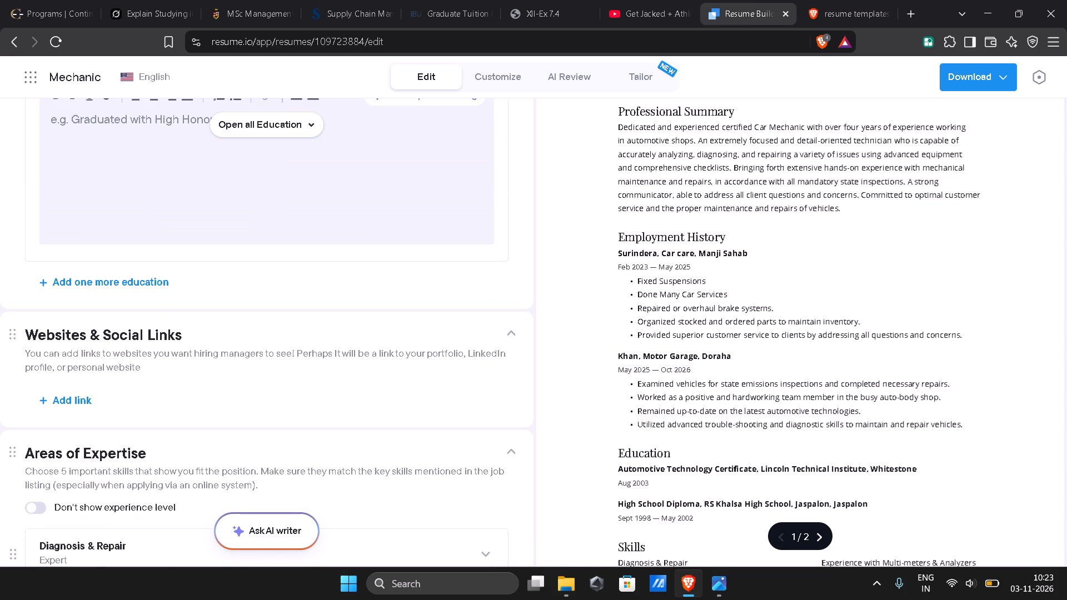
scroll(128, 356, down, 1)
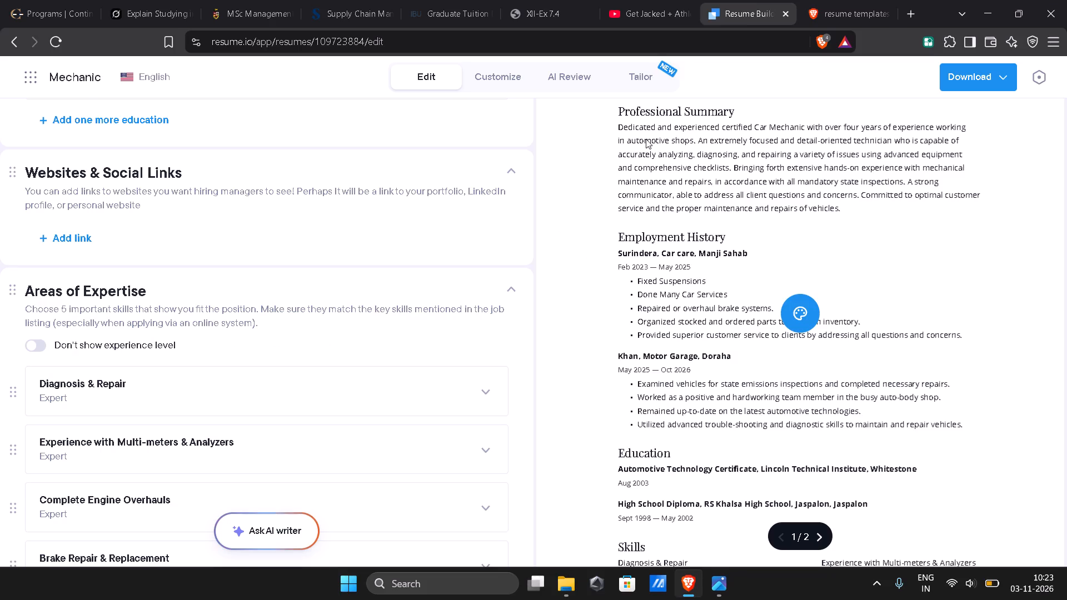
scroll(664, 297, up, 1)
scroll(662, 298, down, 1)
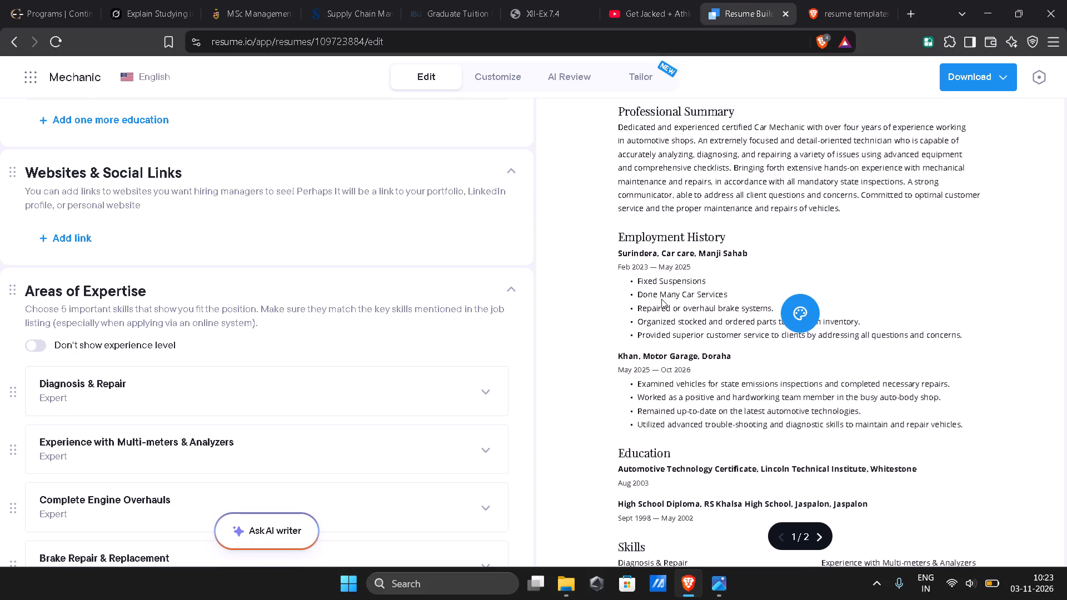
scroll(522, 280, down, 2)
scroll(519, 278, up, 3)
scroll(519, 278, down, 6)
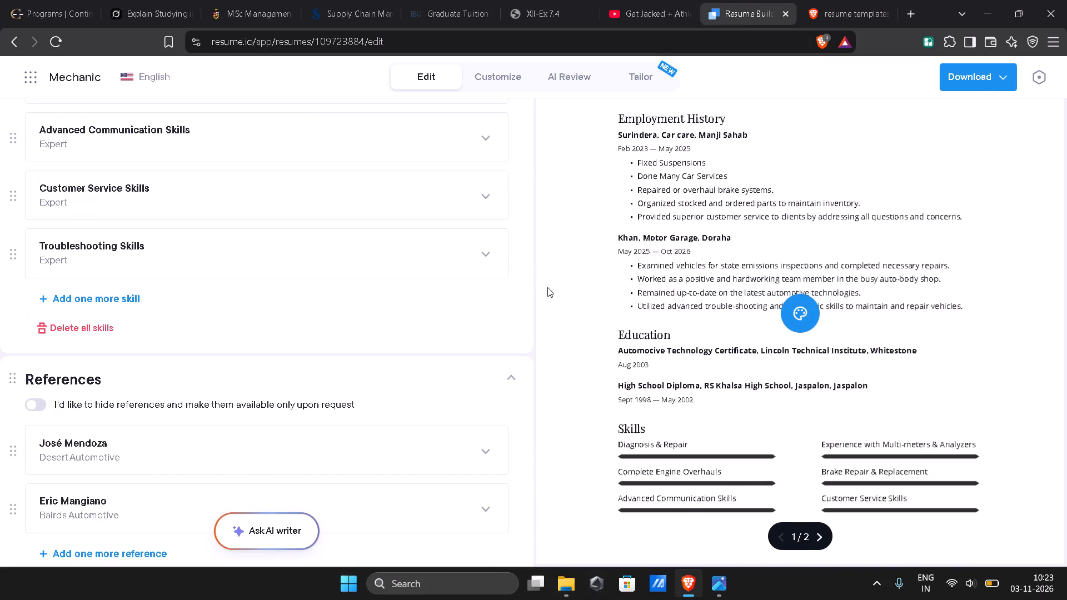
scroll(547, 289, down, 2)
scroll(348, 380, down, 2)
scroll(360, 363, up, 6)
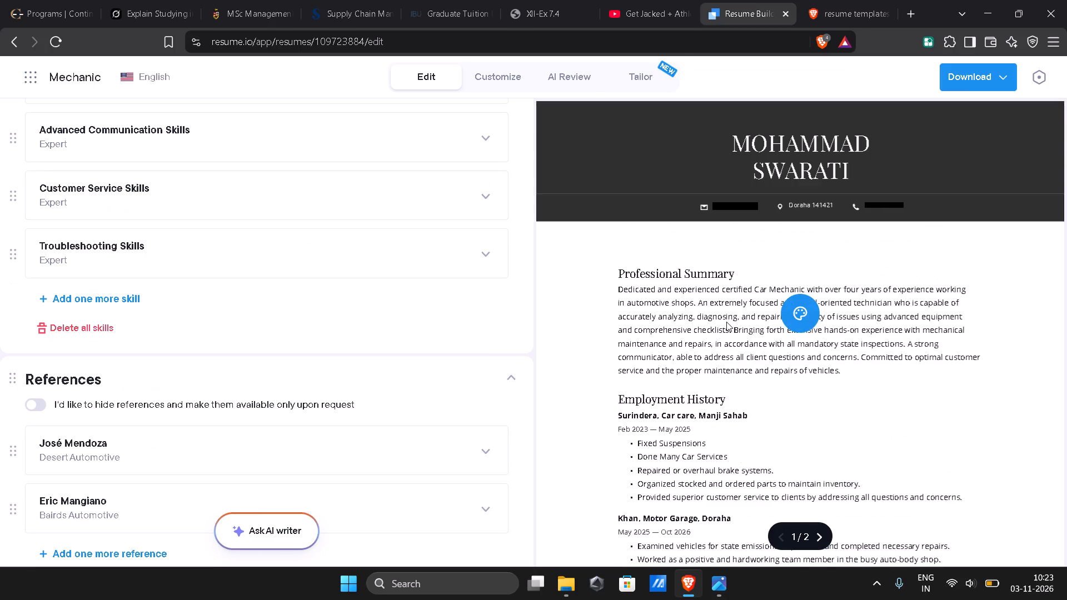
scroll(725, 322, down, 1)
scroll(725, 322, up, 2)
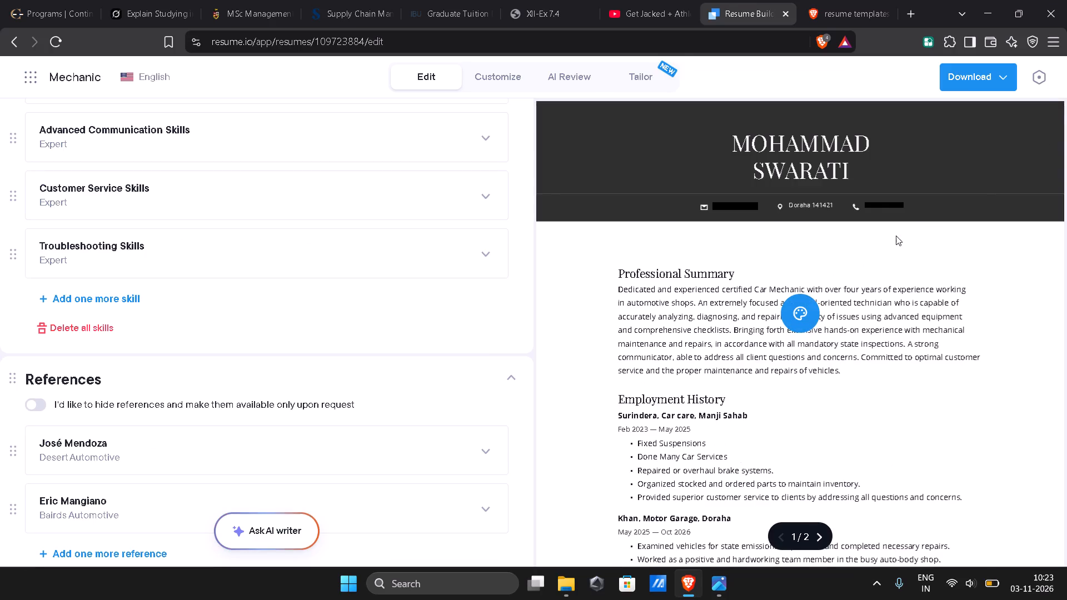
Open the download format options for the resume.
click(995, 84)
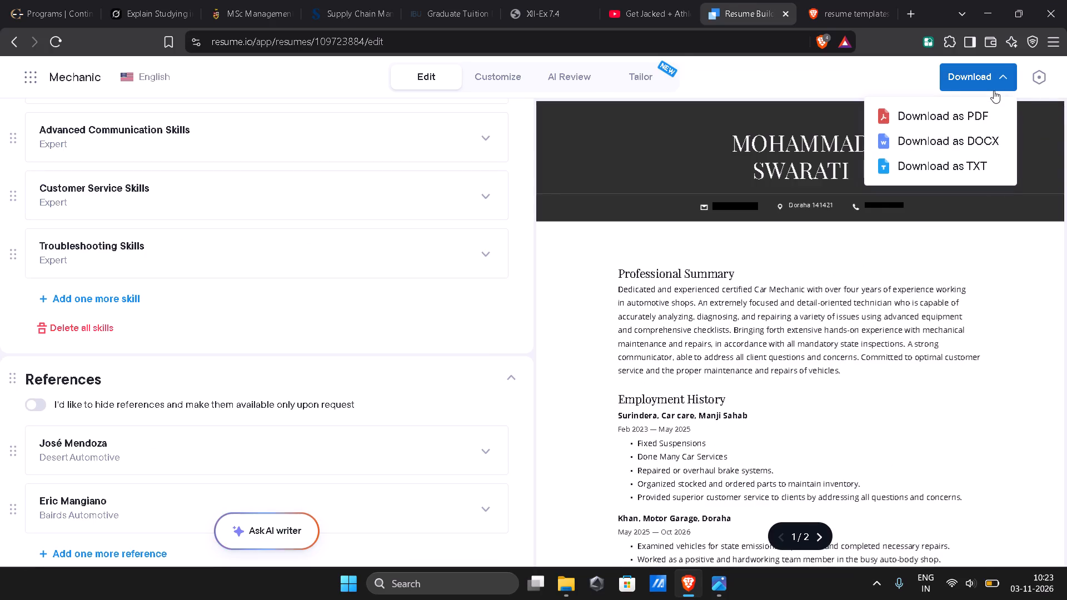